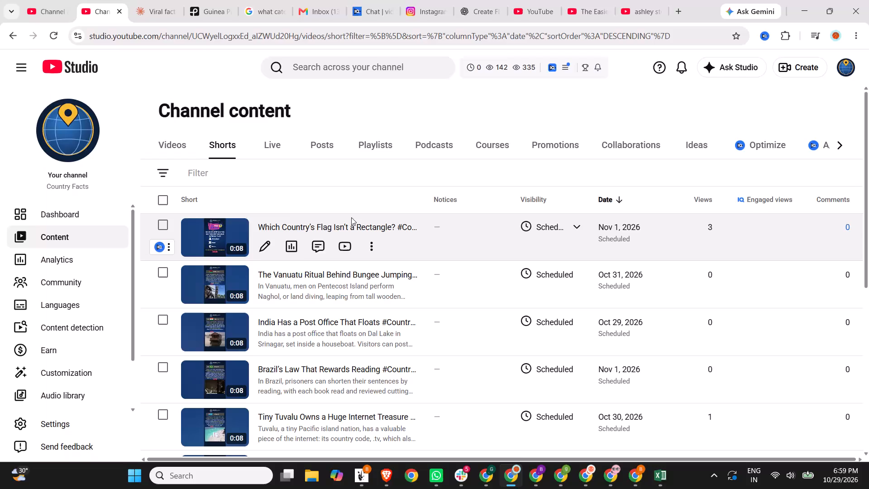
# Review the channel's realtime performance report in Analytics, covering views per Short over the last 48 hours and 60 minutes.
pyautogui.click(81, 254)
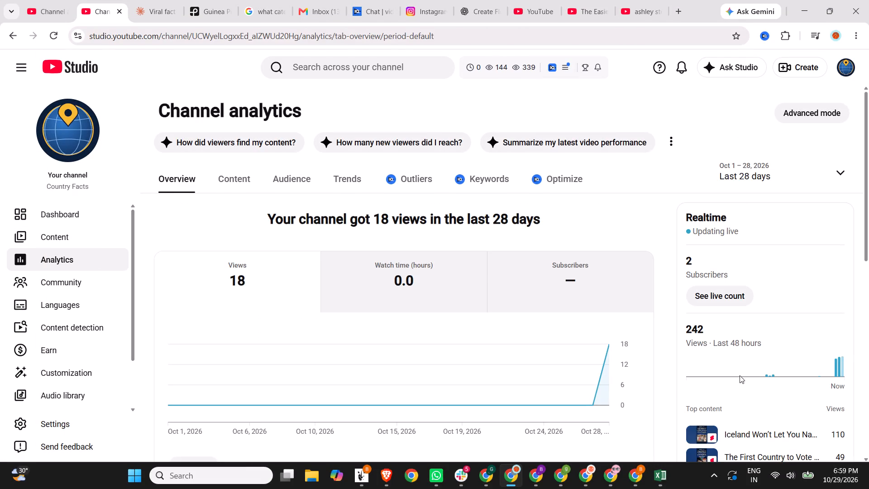
pyautogui.scroll(-3, 740, 375)
pyautogui.click(719, 347)
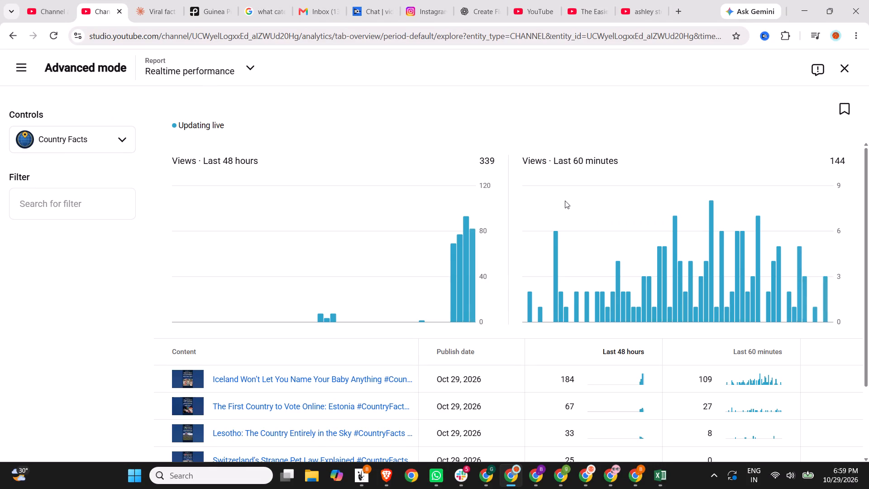
pyautogui.scroll(-3, 565, 201)
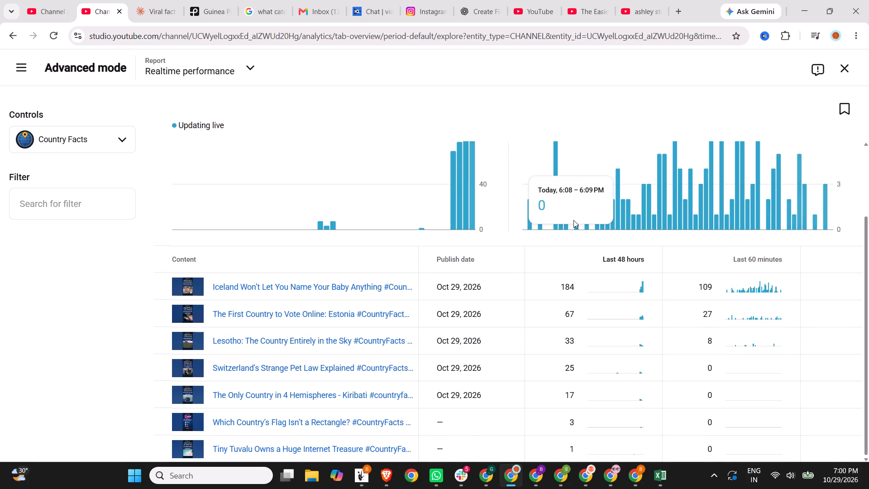
pyautogui.scroll(-1, 579, 311)
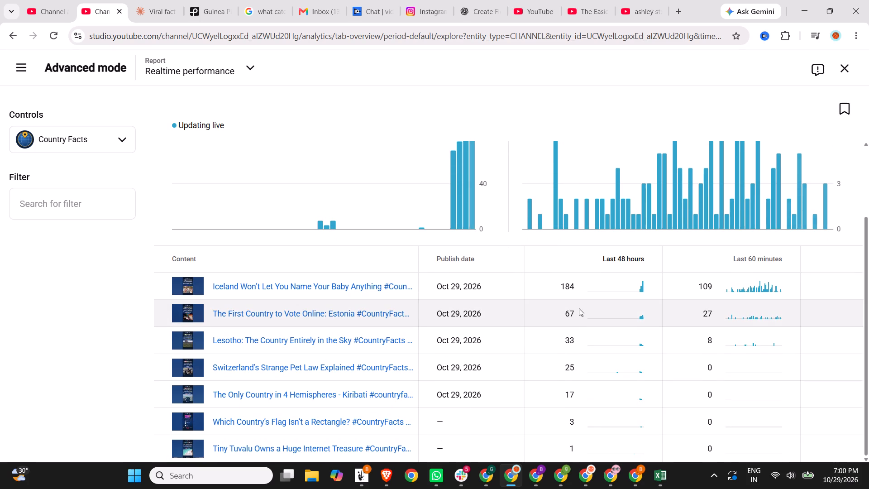
pyautogui.scroll(-5, 578, 311)
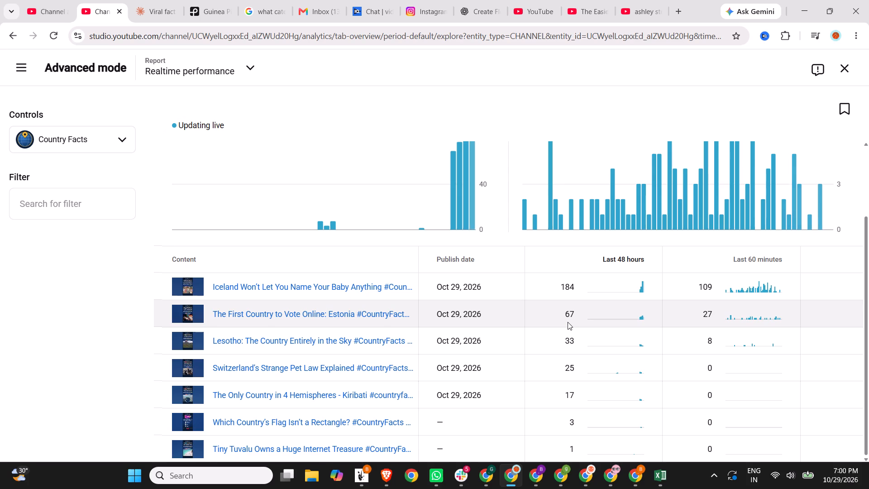
pyautogui.scroll(1, 568, 322)
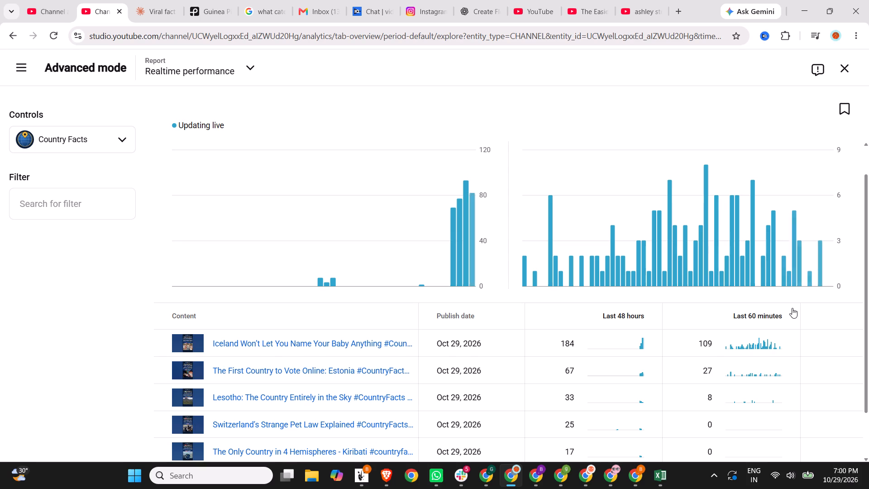
pyautogui.click(37, 0)
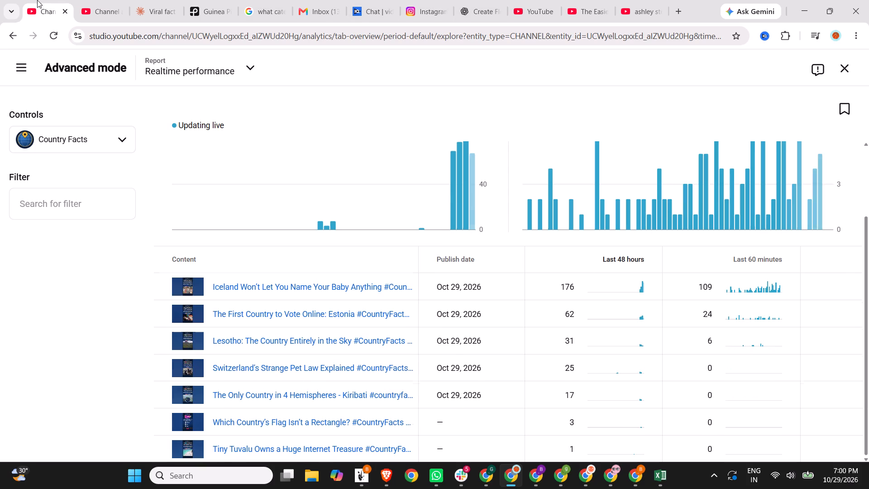
pyautogui.click(852, 65)
# Open the video details of the scheduled Short "India Has a Post Office That Floats" from the channel's Shorts content.
pyautogui.click(69, 227)
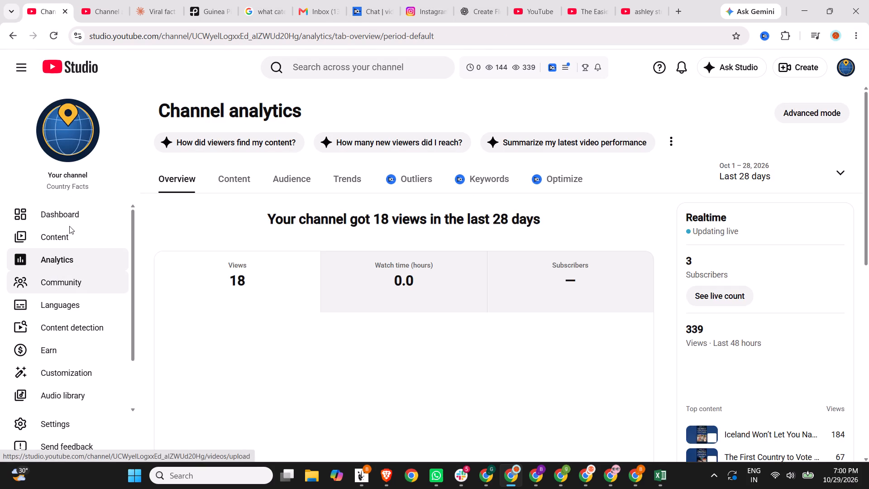
pyautogui.scroll(-6, 407, 261)
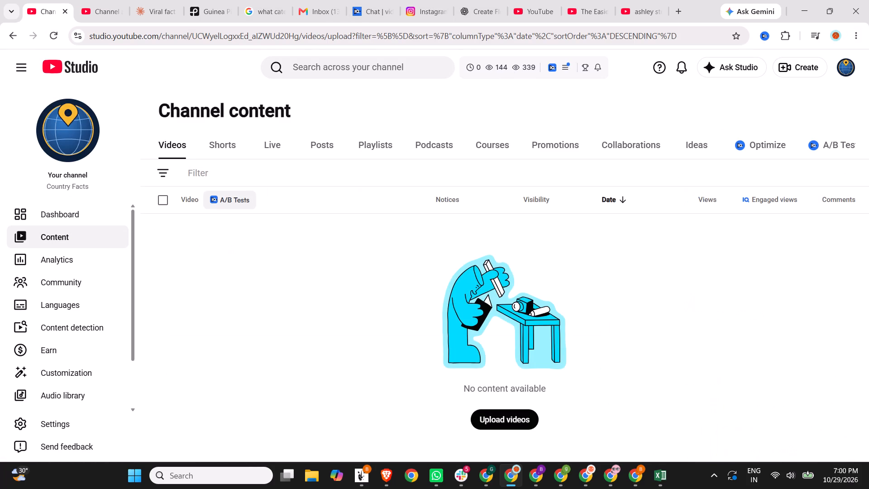
pyautogui.click(226, 142)
pyautogui.scroll(-1, 411, 302)
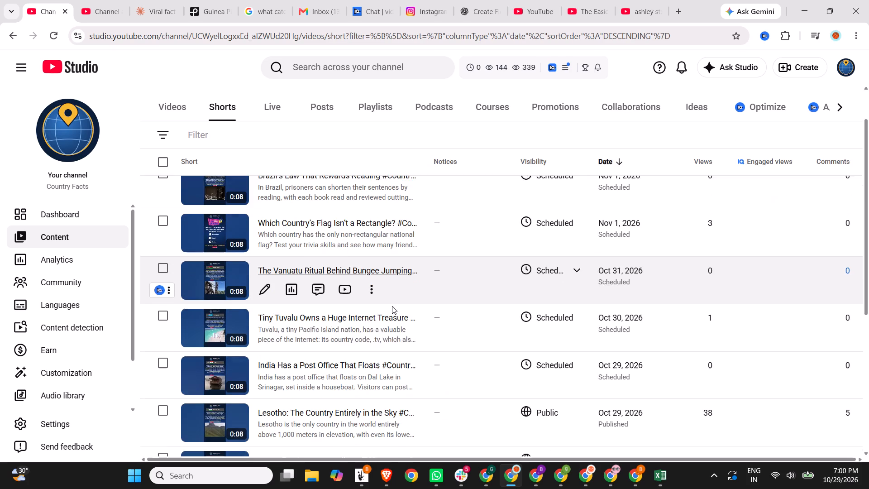
pyautogui.scroll(-1, 353, 331)
pyautogui.click(263, 321)
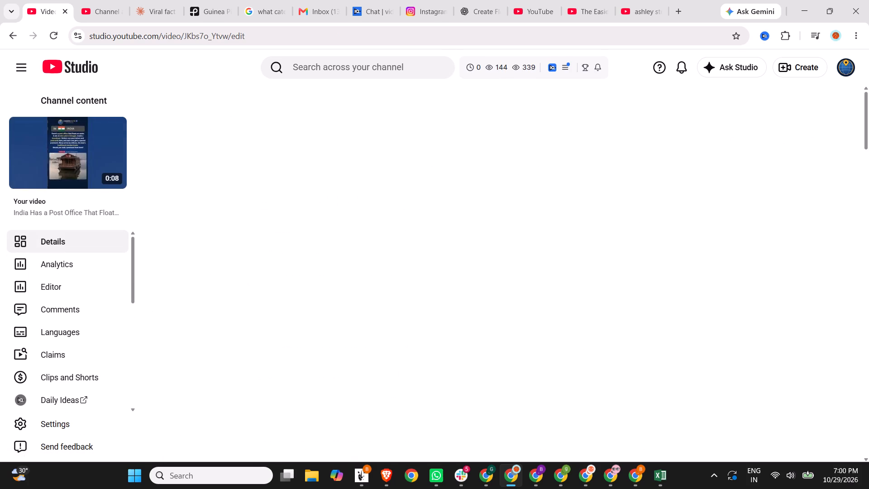
# Inspect the suggested tag "geography now" and its related keywords in the Keyword Inspector.
pyautogui.scroll(-20, 298, 271)
pyautogui.scroll(-6, 298, 271)
pyautogui.scroll(1, 274, 324)
pyautogui.scroll(-4, 273, 325)
pyautogui.scroll(-10, 197, 365)
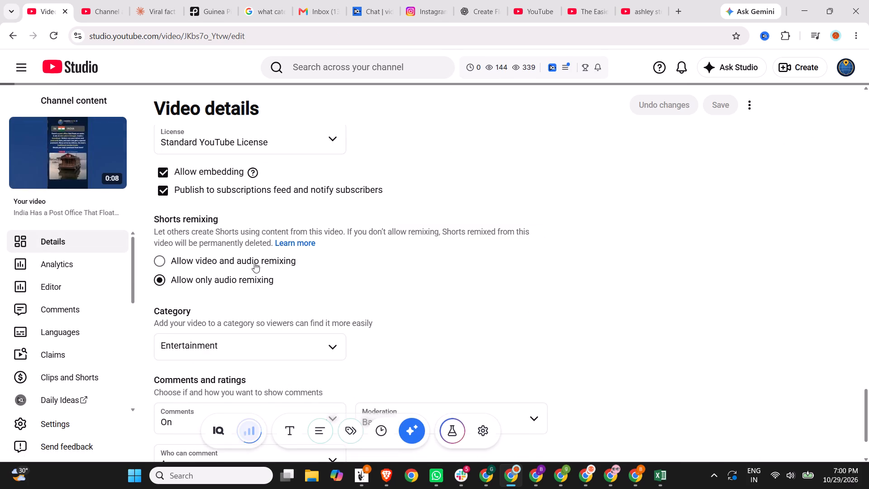
pyautogui.scroll(3, 256, 264)
pyautogui.scroll(5, 372, 262)
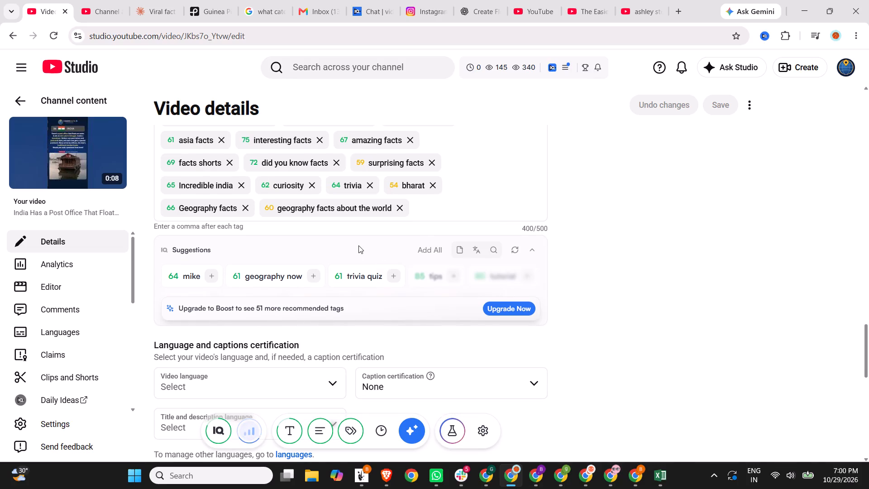
pyautogui.click(320, 275)
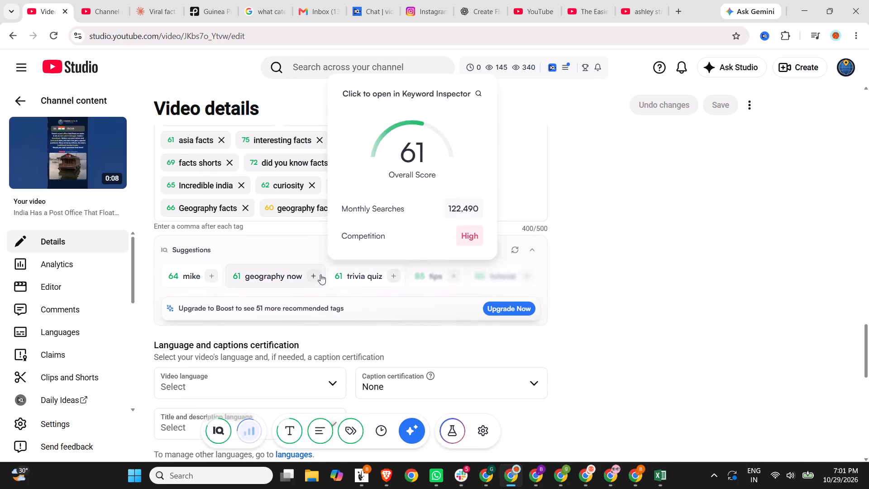
pyautogui.click(789, 106)
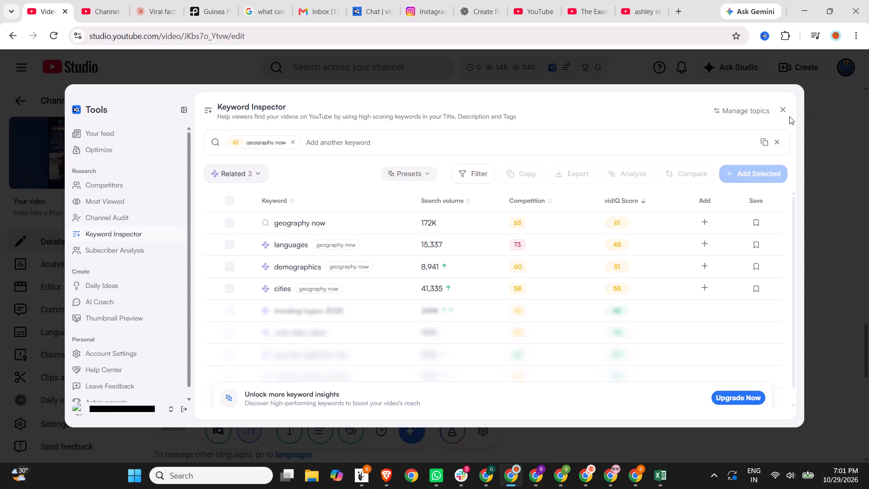
pyautogui.click(783, 107)
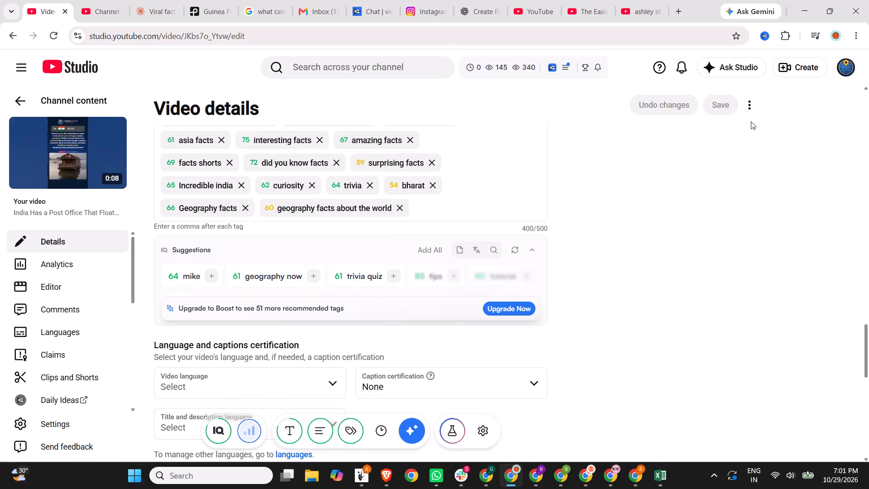
# Add the tags "demographics", "cities" and "geography now" to the India floating post office Short.
pyautogui.click(418, 211)
pyautogui.write('demographics')
pyautogui.press('Return')
pyautogui.write('cities')
pyautogui.press('Return')
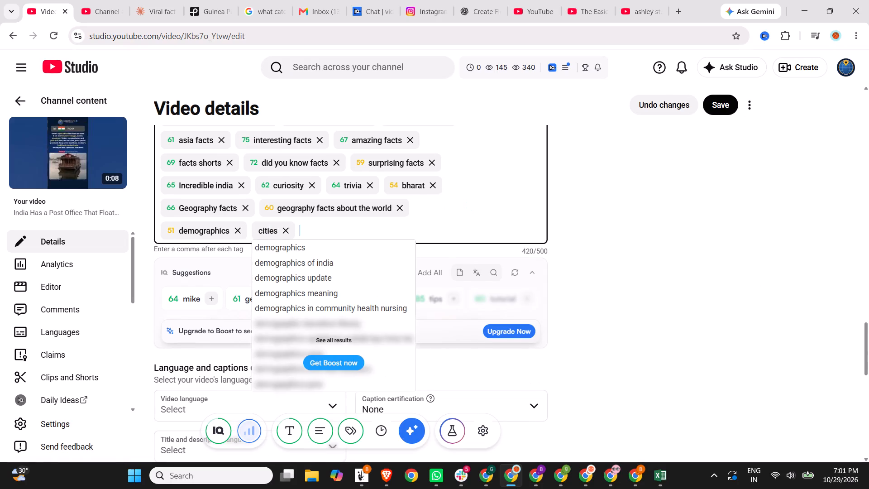
pyautogui.write('geography now')
pyautogui.press('Return')
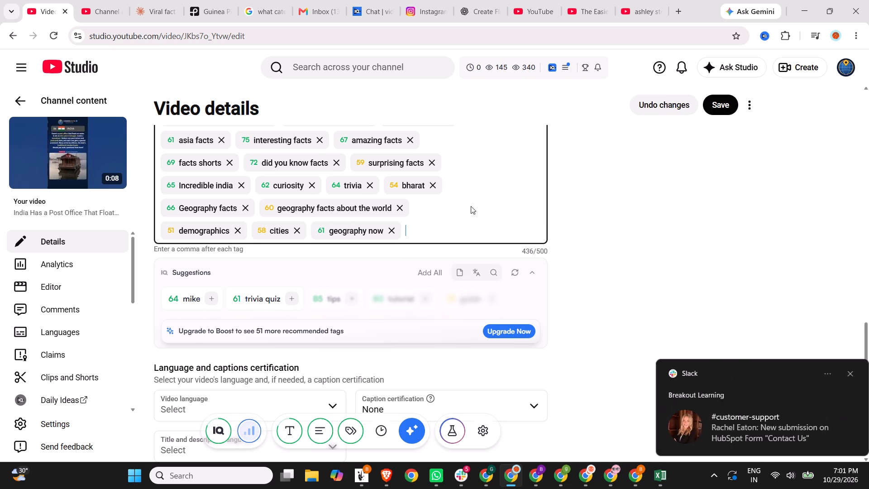
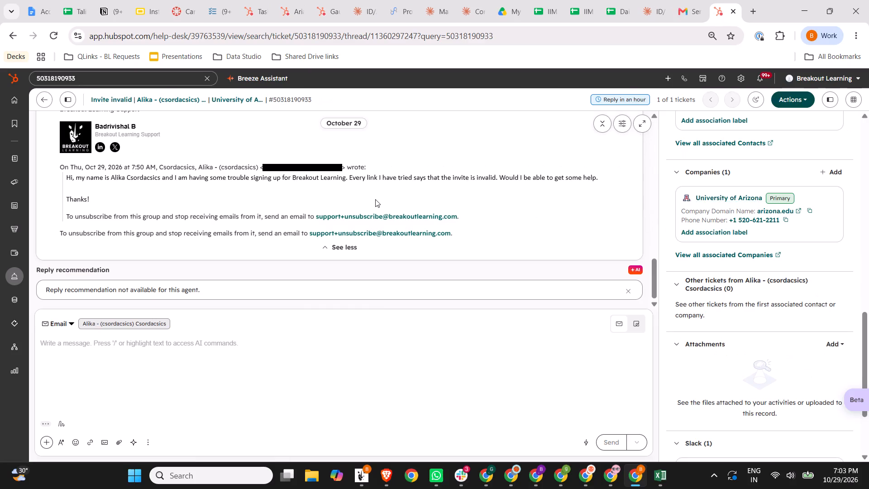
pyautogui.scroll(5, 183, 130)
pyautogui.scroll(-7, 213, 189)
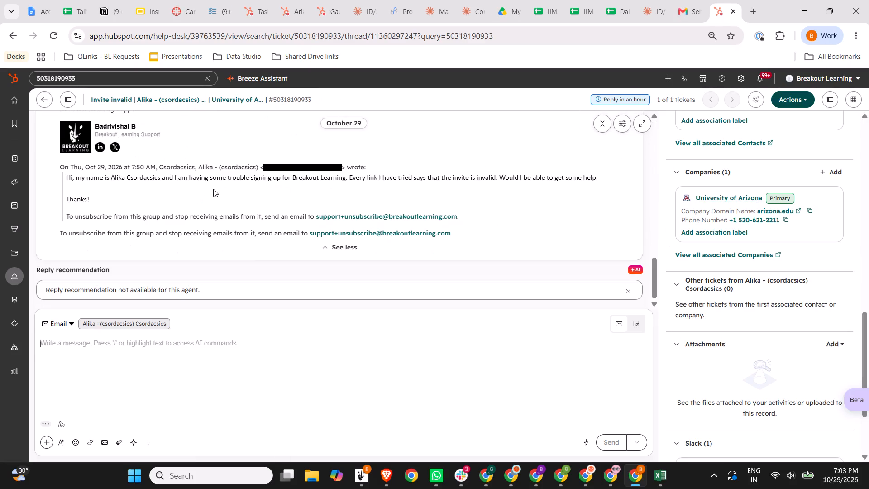
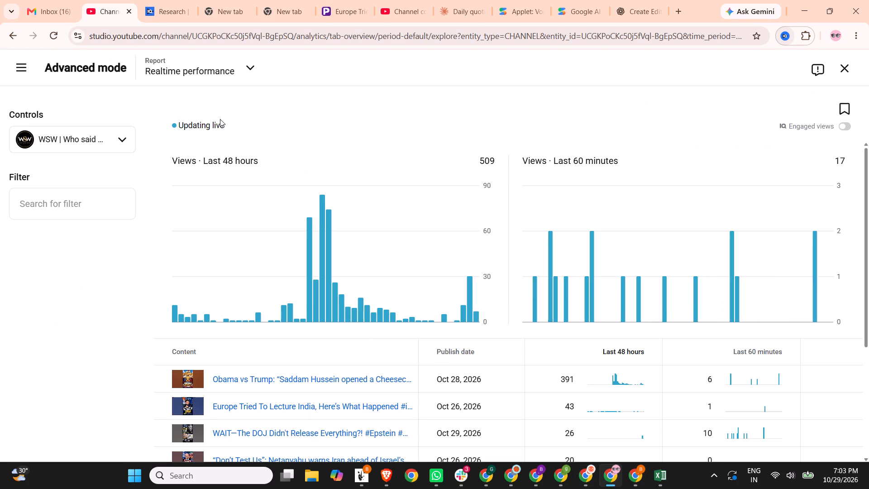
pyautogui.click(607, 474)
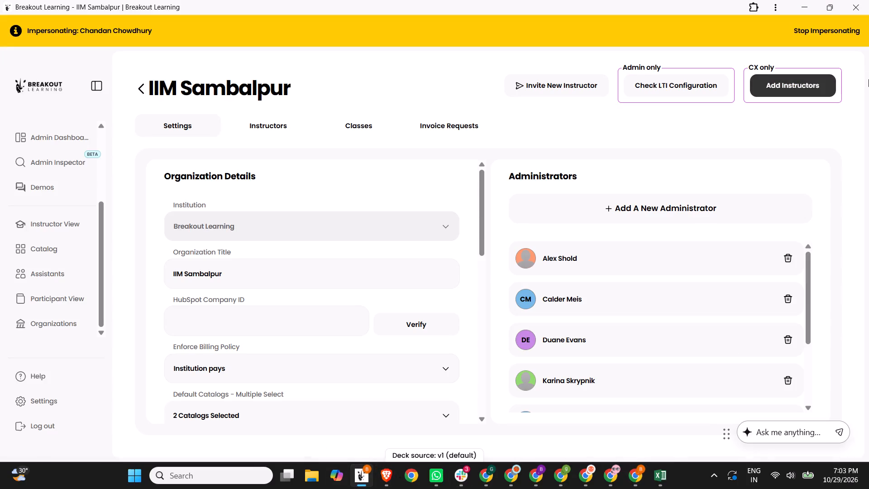
pyautogui.click(813, 29)
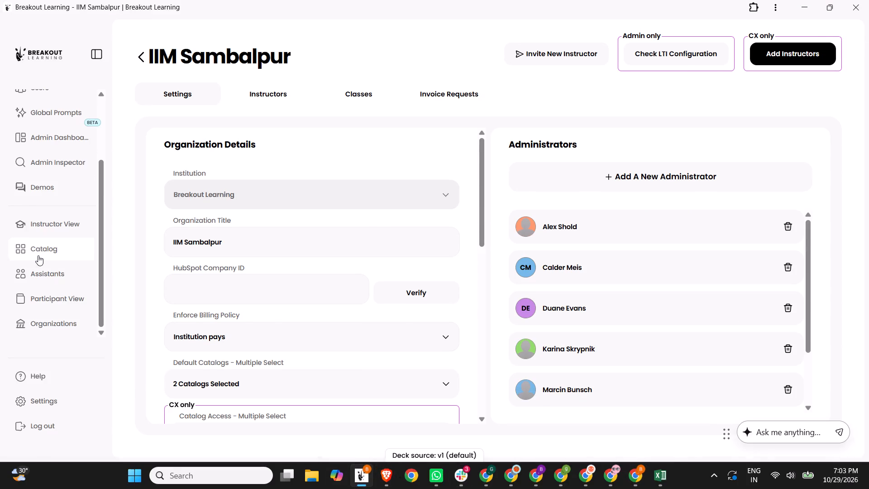
# Search the instructor accounts in the Users section using the copied search term.
pyautogui.scroll(5, 38, 255)
pyautogui.click(36, 186)
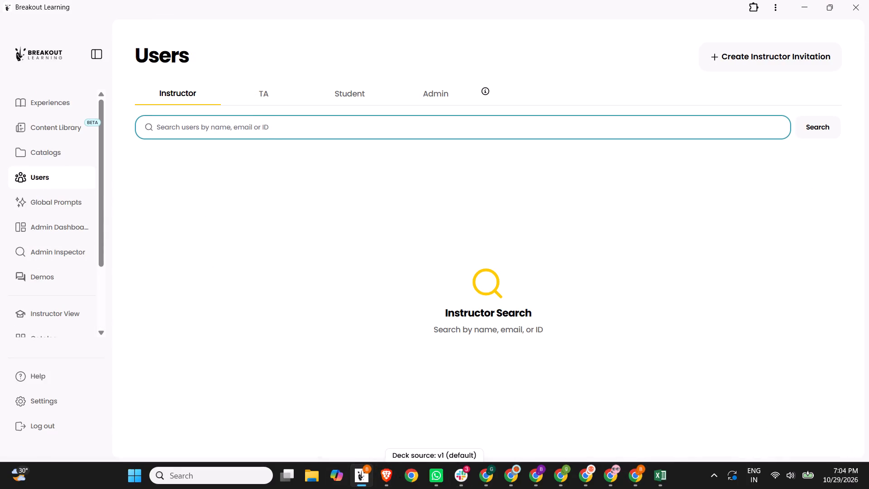
pyautogui.hotkey('ctrl', 'v')
pyautogui.press('Return')
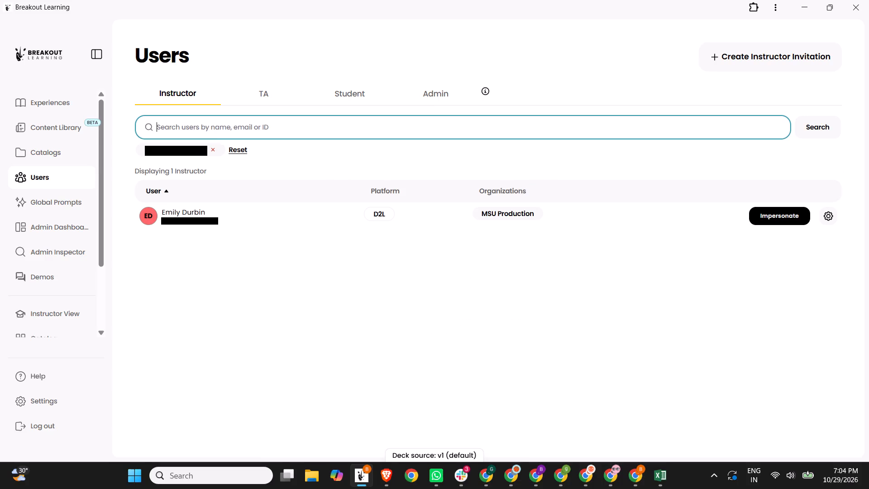
# Impersonate the MSU Production instructor and open the FS26-PSY-236-001 - Personality class.
pyautogui.click(789, 221)
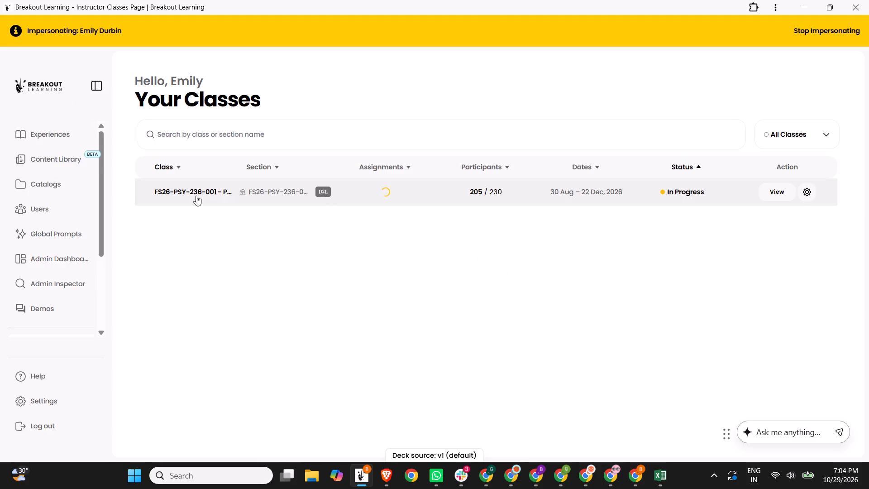
pyautogui.click(183, 196)
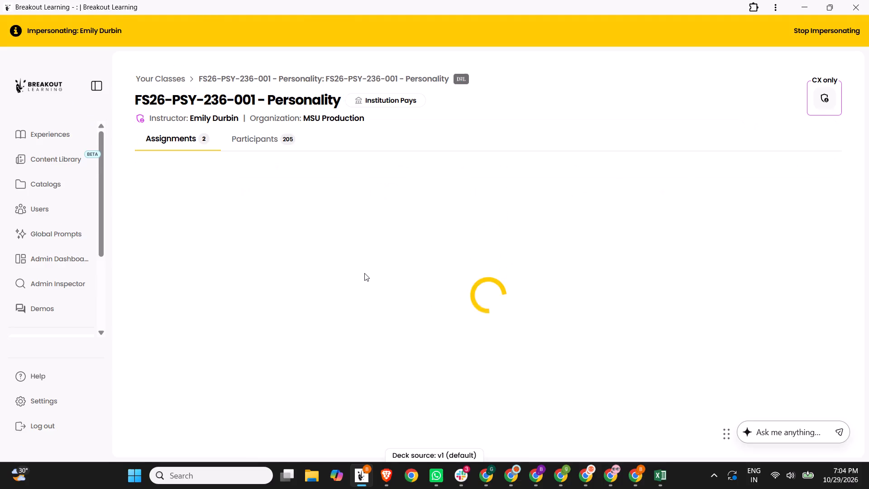
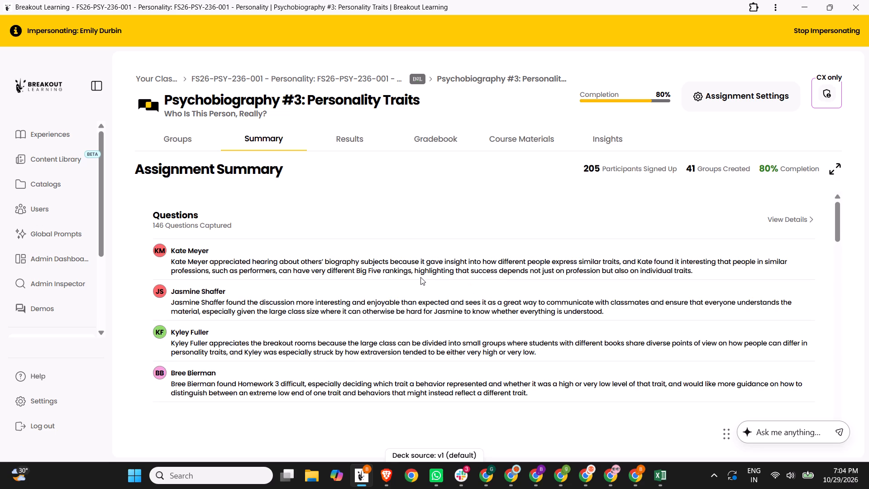
# Show the participant groups of the Psychobiography #3: Personality Traits assignment.
pyautogui.click(194, 132)
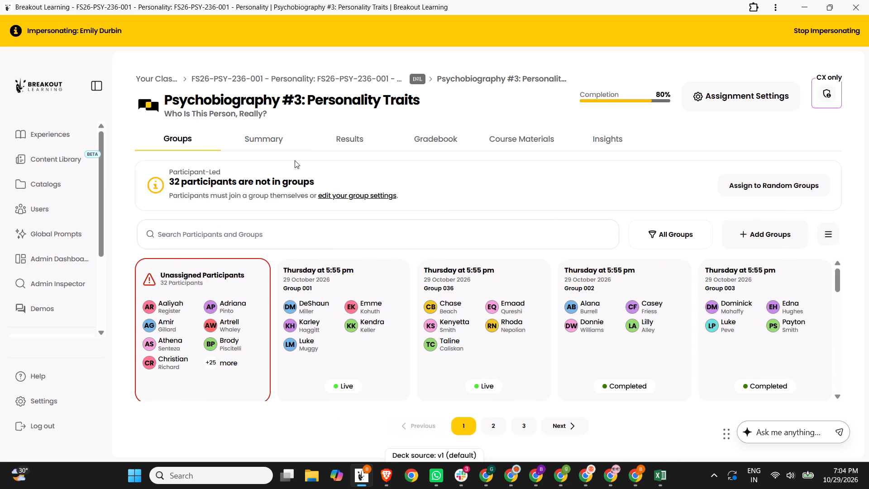
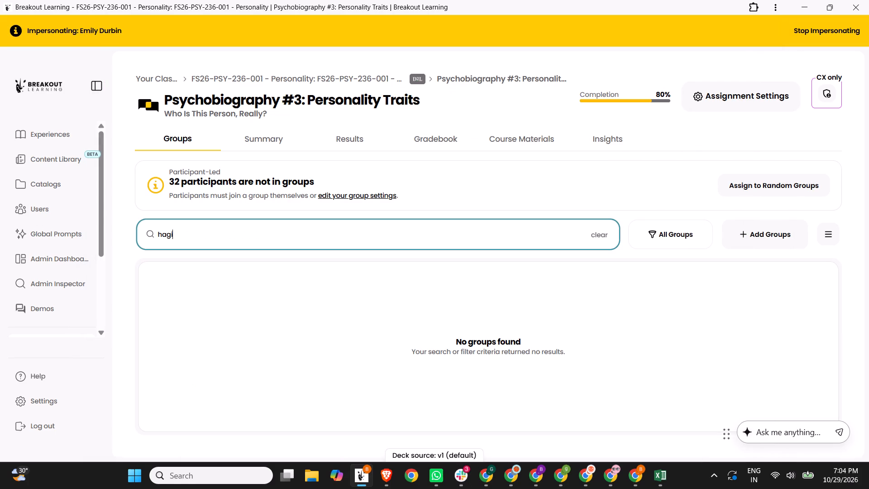
pyautogui.press('BackSpace')
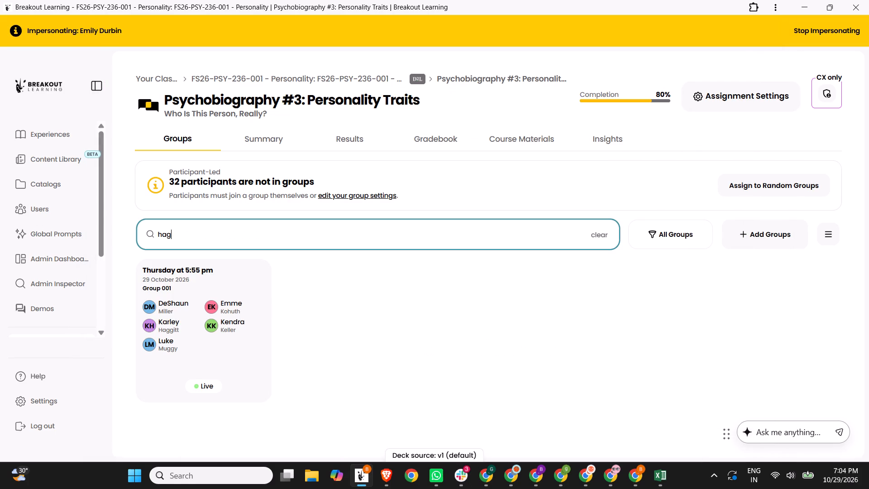
pyautogui.click(210, 344)
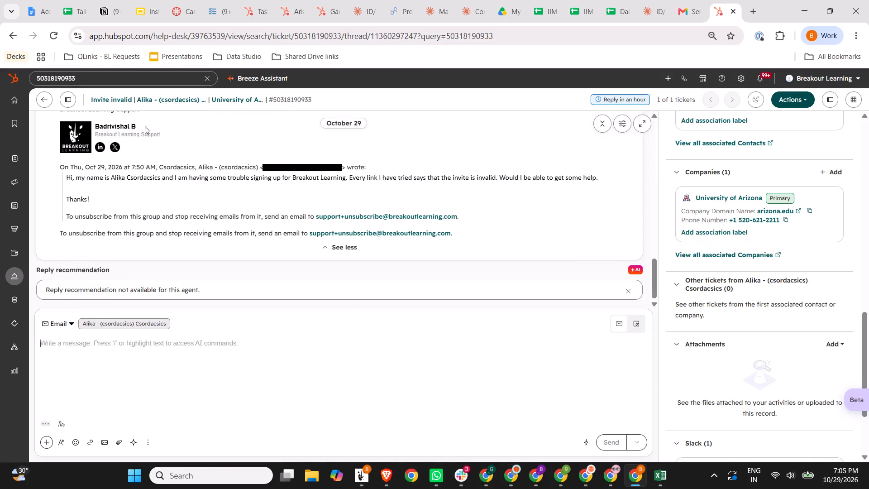
pyautogui.click(15, 74)
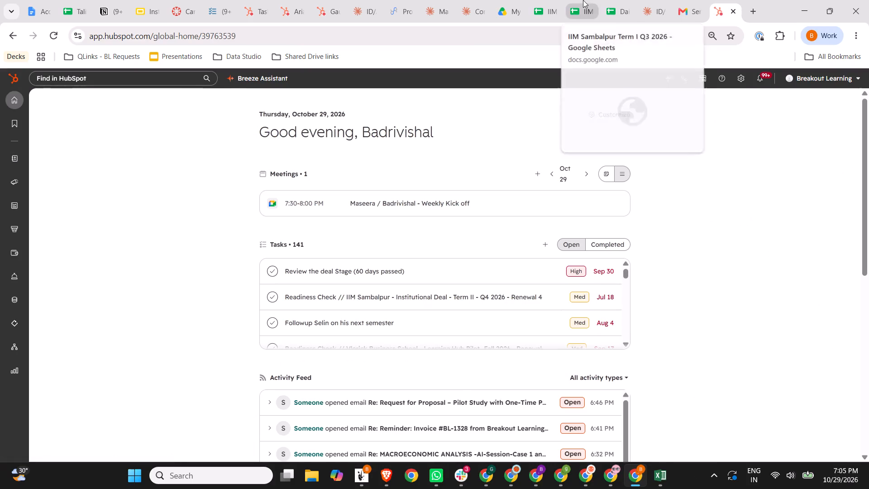
# Look through the contact records already open in the other HubSpot tabs.
pyautogui.click(298, 0)
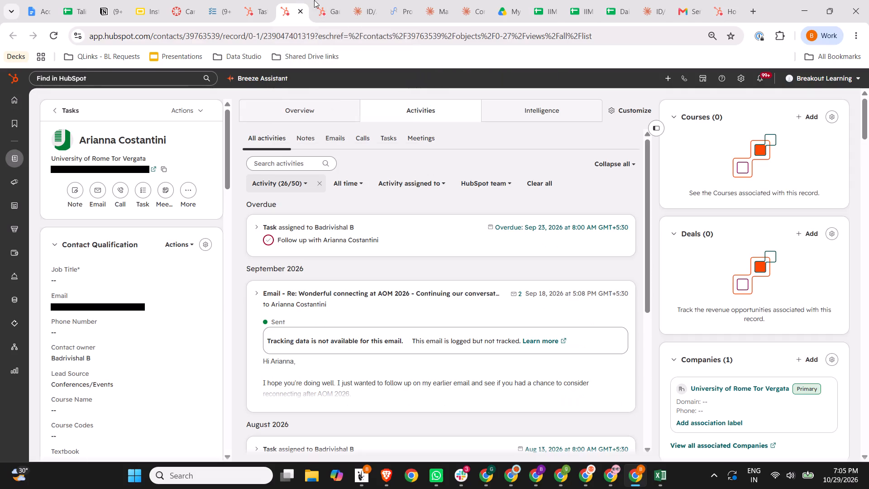
pyautogui.click(332, 0)
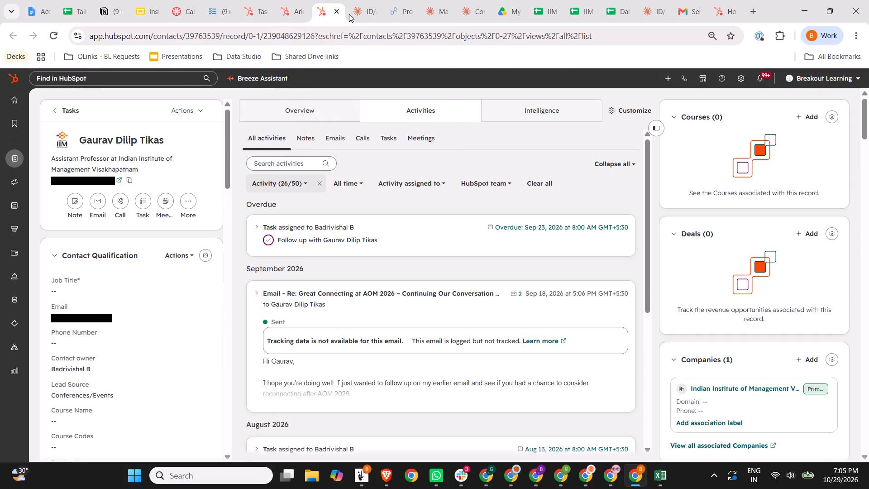
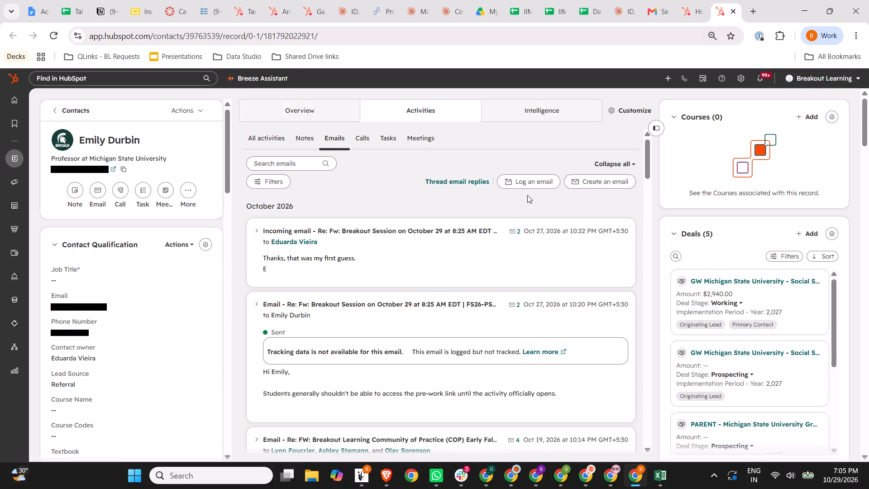
# Start a new email to the Michigan State University professor and paste the copied participant's name into the body above the signature.
pyautogui.click(598, 185)
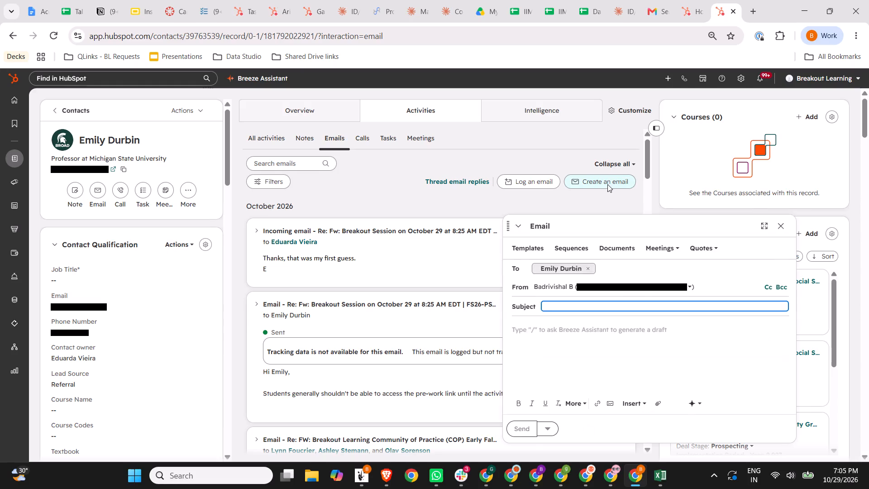
pyautogui.click(575, 256)
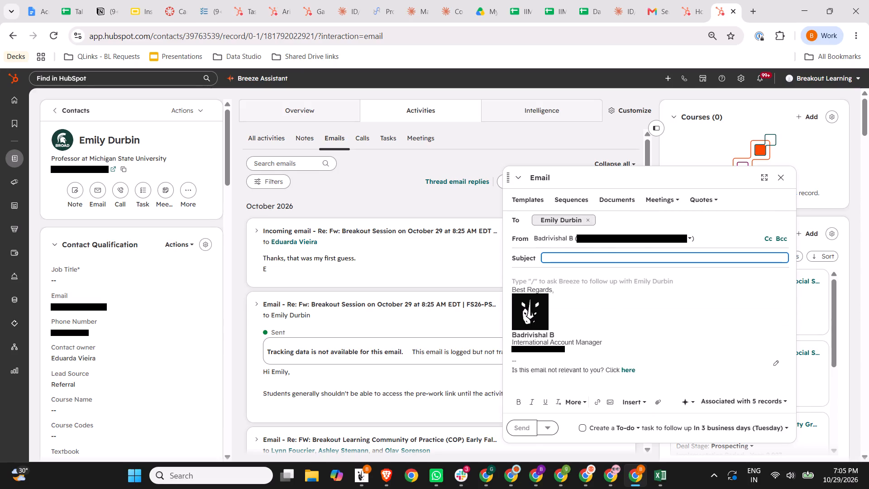
pyautogui.click(564, 283)
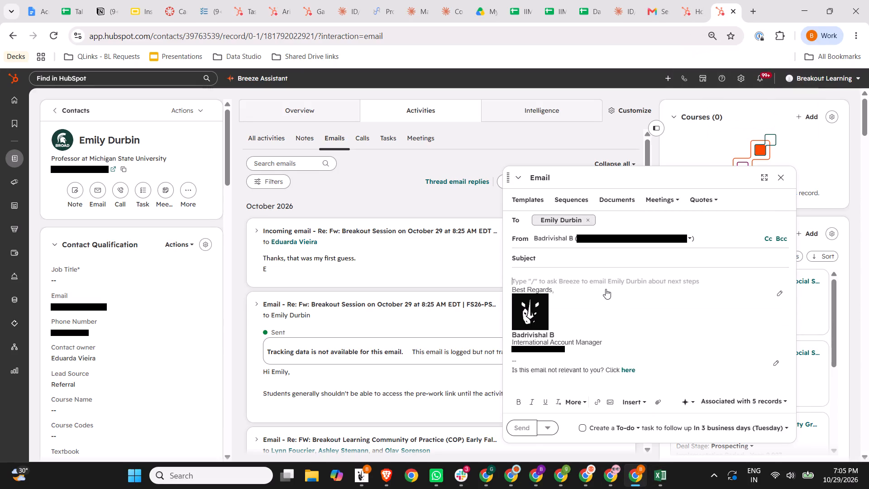
pyautogui.hotkey('shift', 'Return')
pyautogui.hotkey('shift', 'Return')
pyautogui.press('Up')
pyautogui.hotkey('ctrl', 'v')
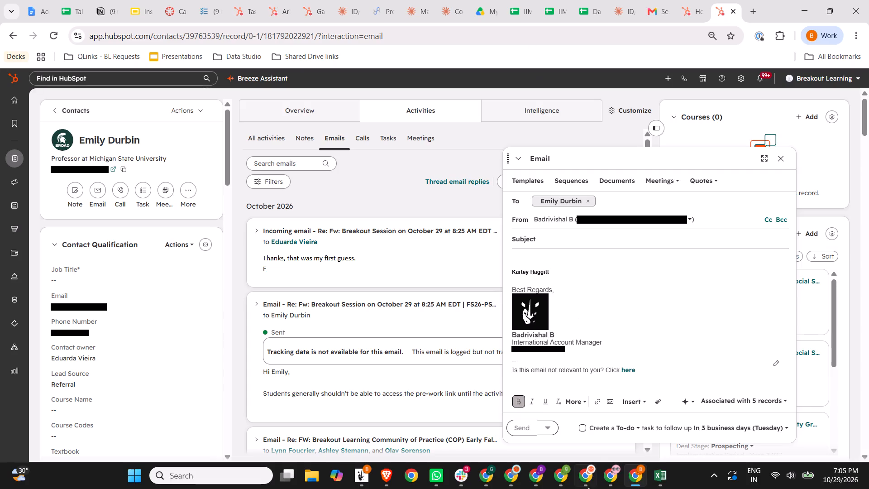
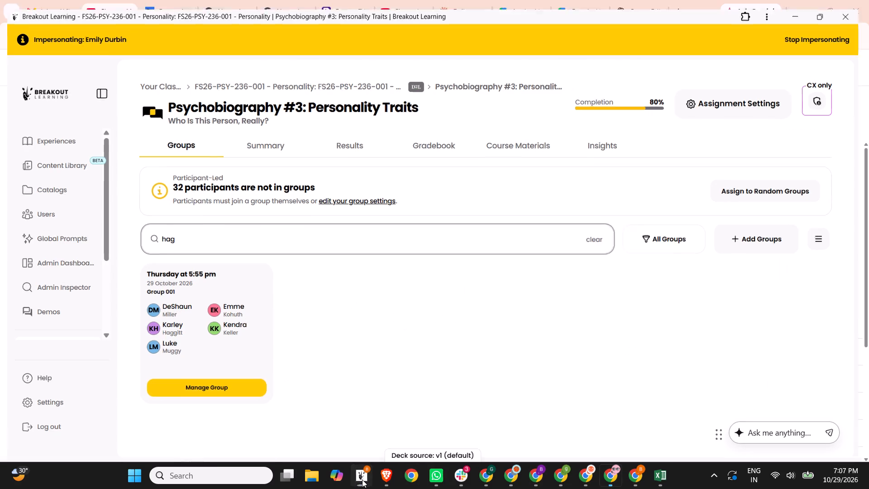
pyautogui.click(633, 476)
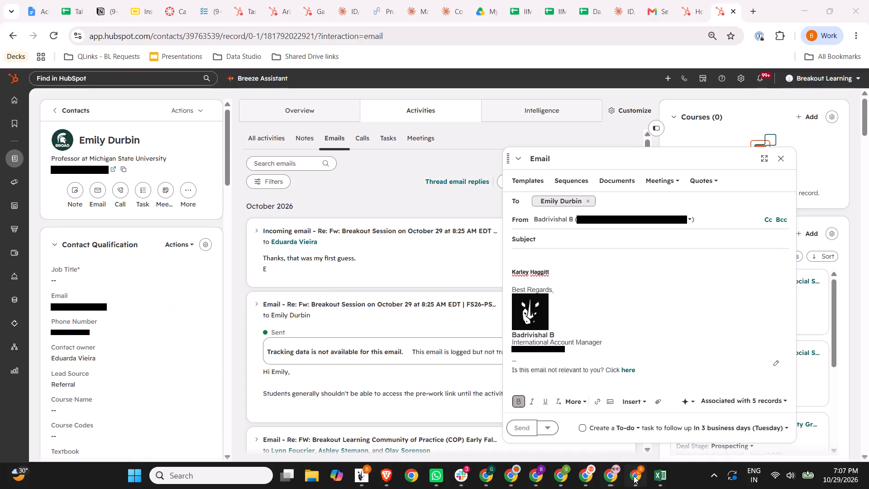
pyautogui.moveTo(604, 275); pyautogui.dragTo(511, 259)
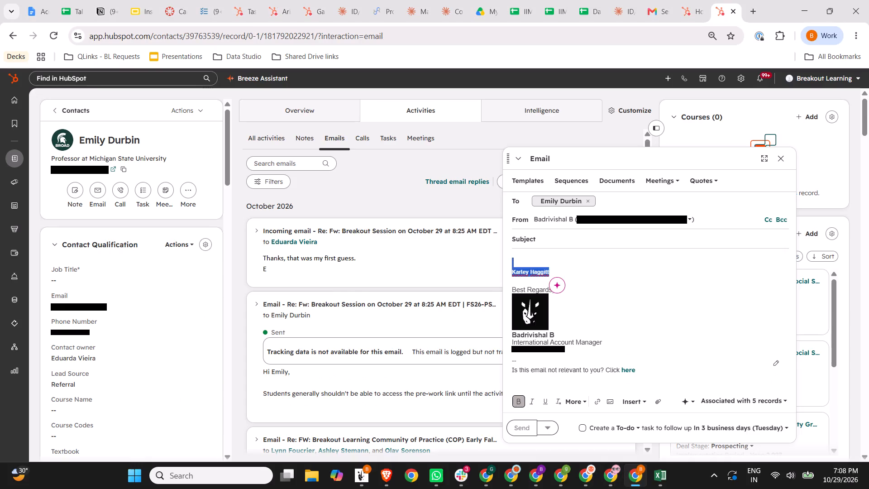
pyautogui.click(551, 257)
pyautogui.moveTo(561, 274); pyautogui.dragTo(483, 249)
pyautogui.hotkey('ctrl', 'v')
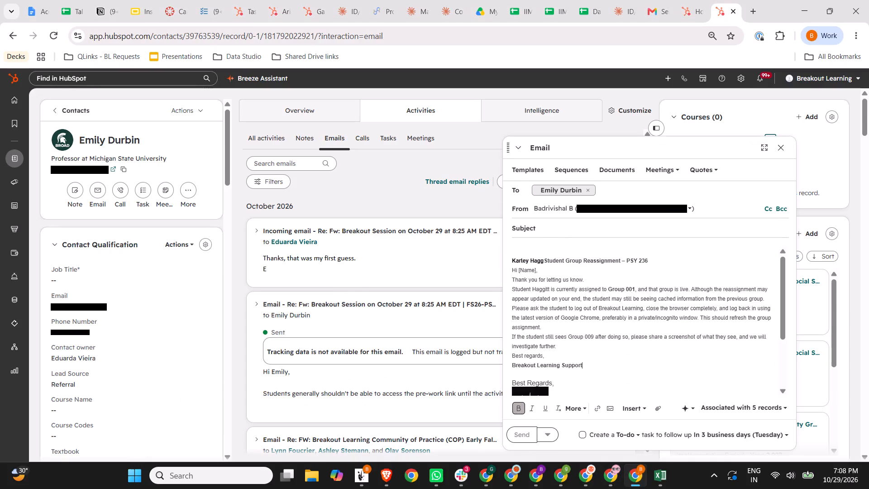
pyautogui.hotkey('ctrl', 'a')
pyautogui.hotkey('ctrl', 'v')
pyautogui.scroll(1, 556, 263)
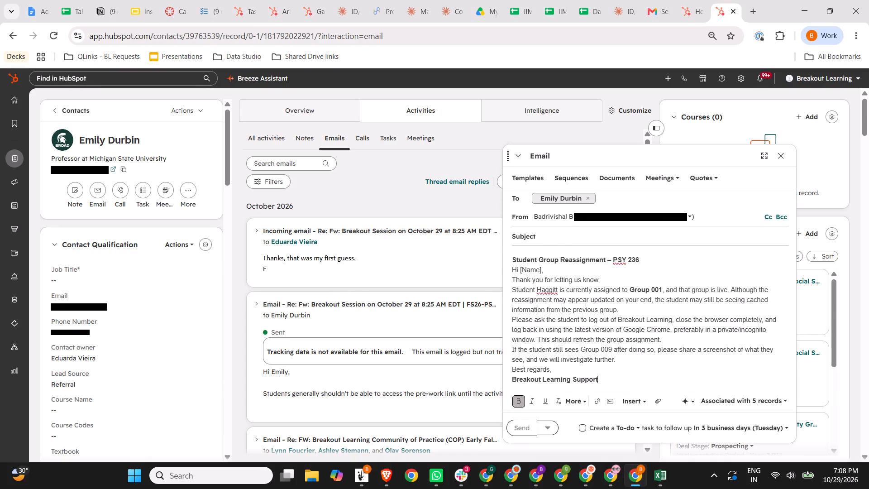
# Insert a blank line above "Best regards," in the email body.
pyautogui.click(554, 230)
pyautogui.click(567, 235)
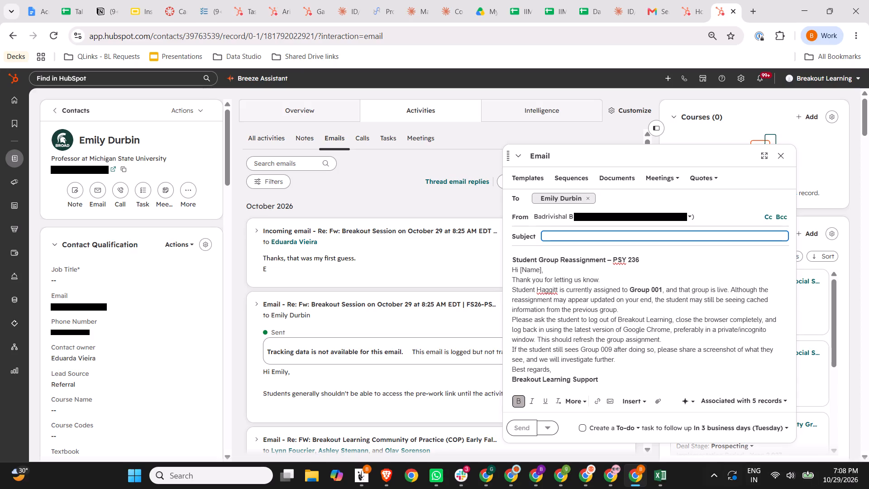
pyautogui.click(571, 237)
pyautogui.scroll(-2, 623, 296)
pyautogui.scroll(-1, 552, 328)
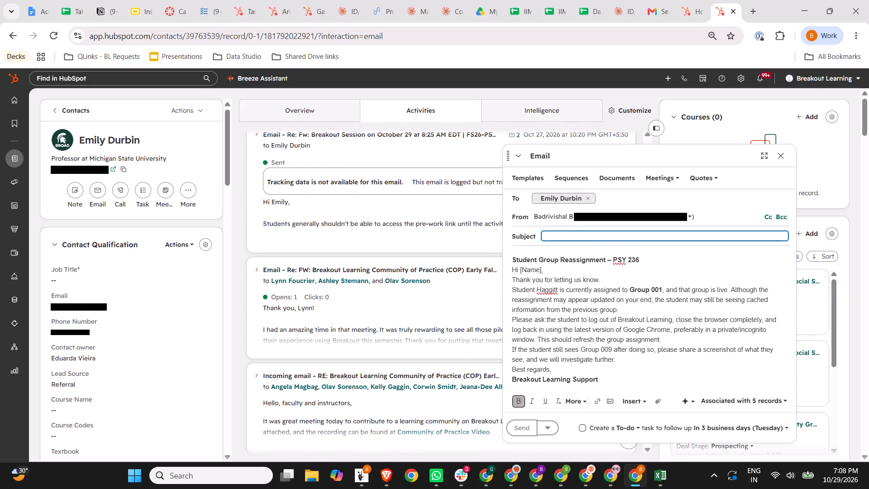
pyautogui.click(622, 360)
pyautogui.hotkey('shift', 'Return')
pyautogui.scroll(-4, 574, 322)
pyautogui.scroll(-1, 613, 329)
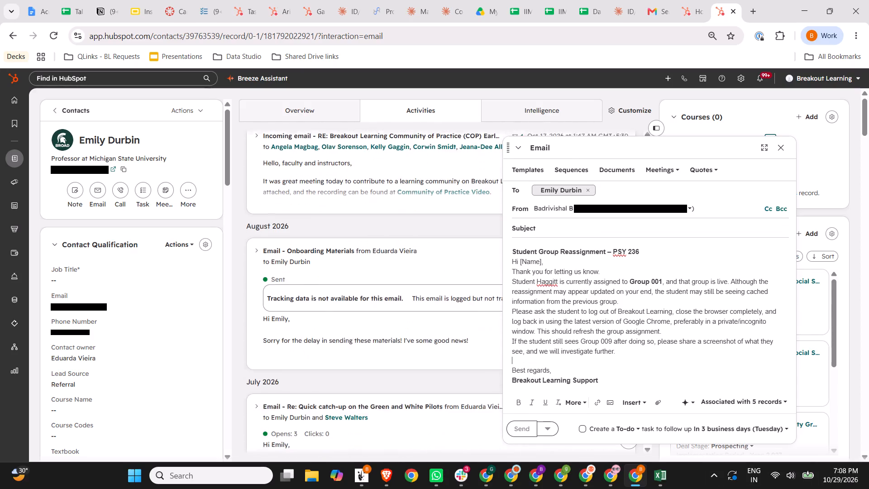
pyautogui.scroll(-2, 623, 339)
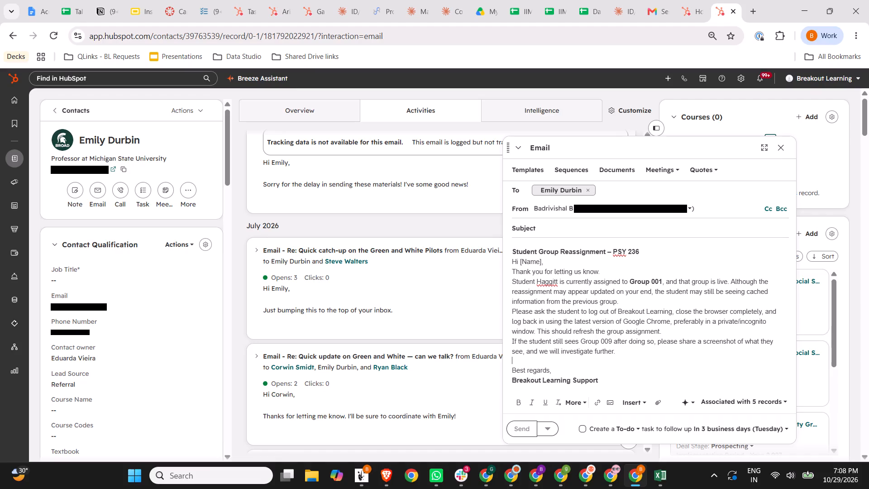
# Replace the [Name] placeholder in the greeting with "Emily,".
pyautogui.moveTo(543, 261); pyautogui.dragTo(520, 262)
pyautogui.write('Emily,')
pyautogui.press('space')
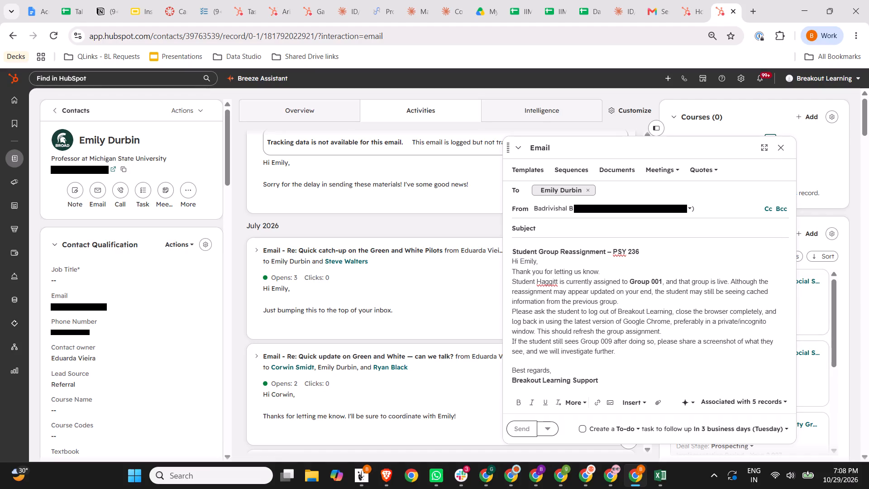
# Reword the opening line of the email to "Thank you for contacting us".
pyautogui.moveTo(619, 274); pyautogui.dragTo(555, 271)
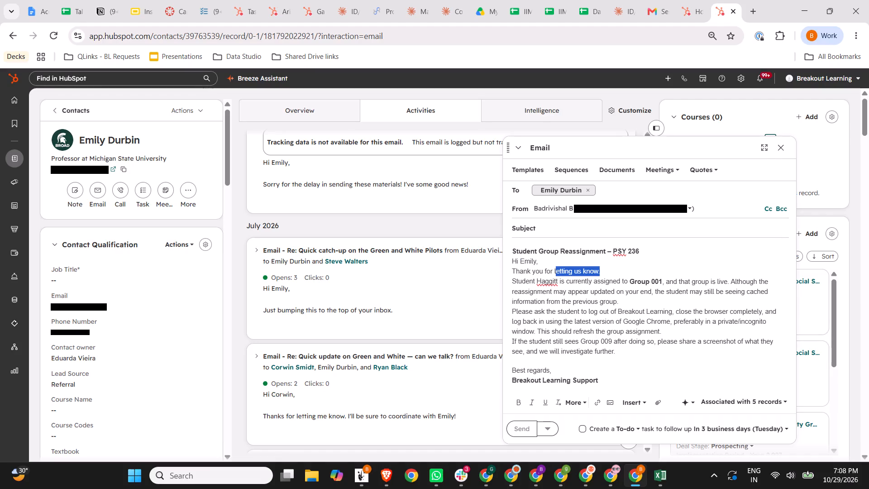
pyautogui.press('BackSpace')
pyautogui.press('BackSpace')
pyautogui.write('contactig')
pyautogui.press('space')
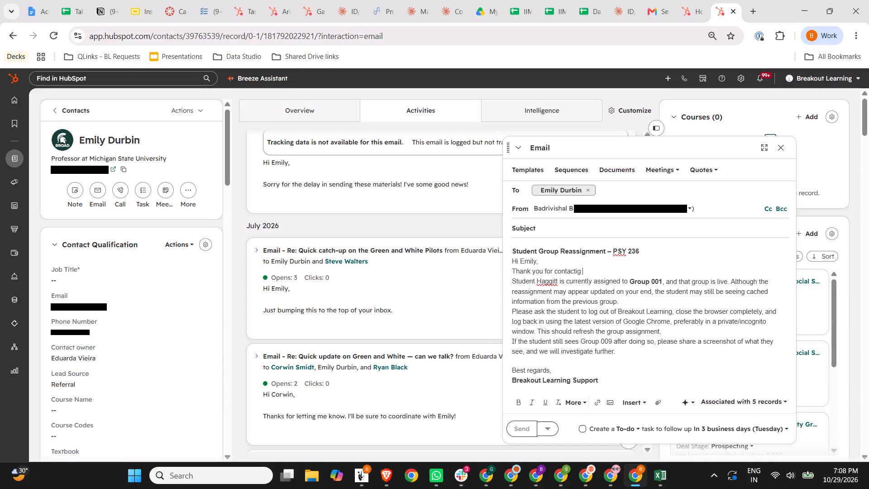
pyautogui.press('BackSpace')
pyautogui.press('BackSpace')
pyautogui.write('ng us')
pyautogui.press('space')
# Enter the email subject "Regarding regrouping | Breakout Learning".
pyautogui.click(586, 228)
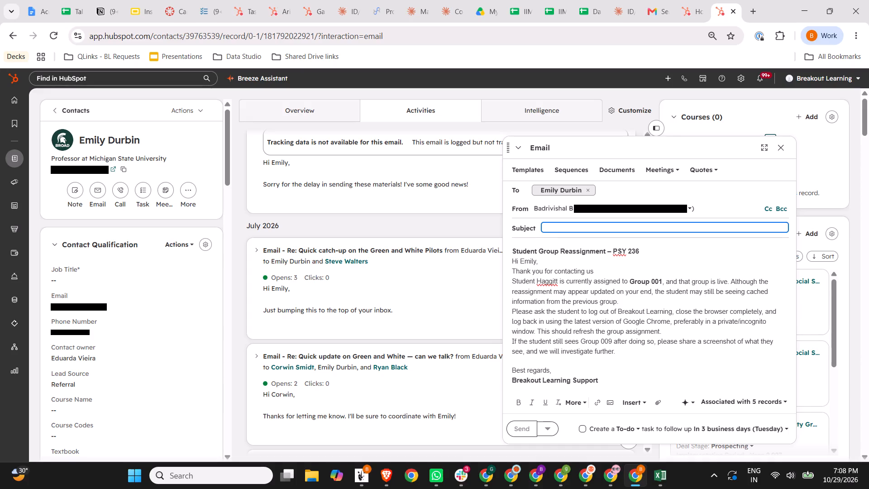
pyautogui.write('Requ')
pyautogui.press('BackSpace')
pyautogui.write('gar')
pyautogui.press('BackSpace')
pyautogui.press('BackSpace')
pyautogui.press('BackSpace')
pyautogui.press('BackSpace')
pyautogui.write('garding')
pyautogui.press('space')
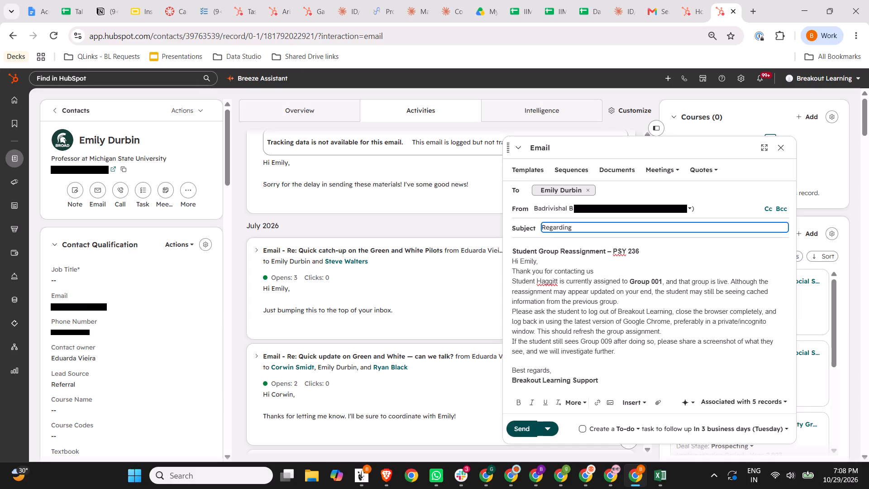
pyautogui.write('regrouping | Breakout Learning')
# Add blank lines after the heading, the greeting, the thank-you line and the Group 001 paragraph of the email.
pyautogui.click(650, 254)
pyautogui.hotkey('shift', 'Return')
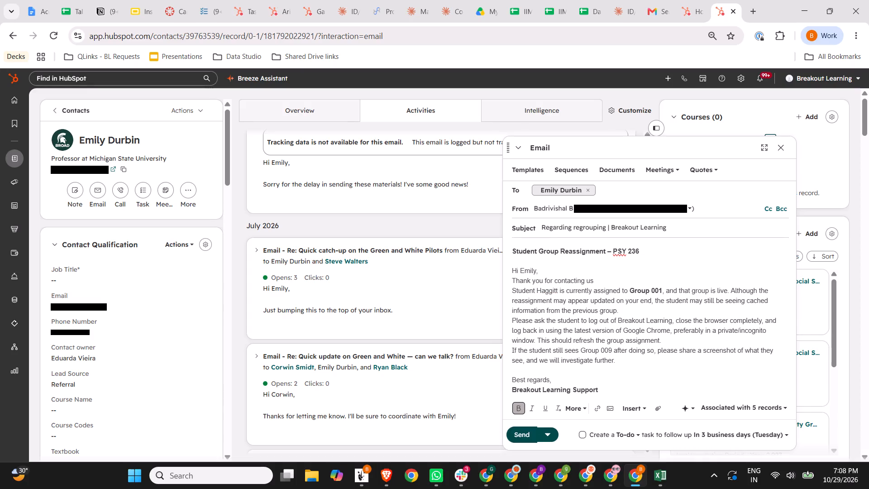
pyautogui.click(596, 270)
pyautogui.hotkey('shift', 'Return')
pyautogui.click(611, 290)
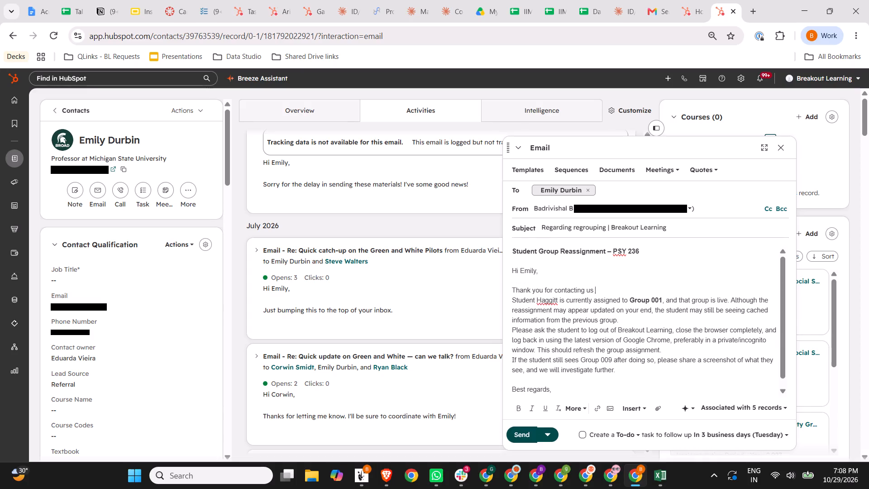
pyautogui.hotkey('shift', 'Return')
pyautogui.scroll(-1, 638, 301)
pyautogui.click(629, 315)
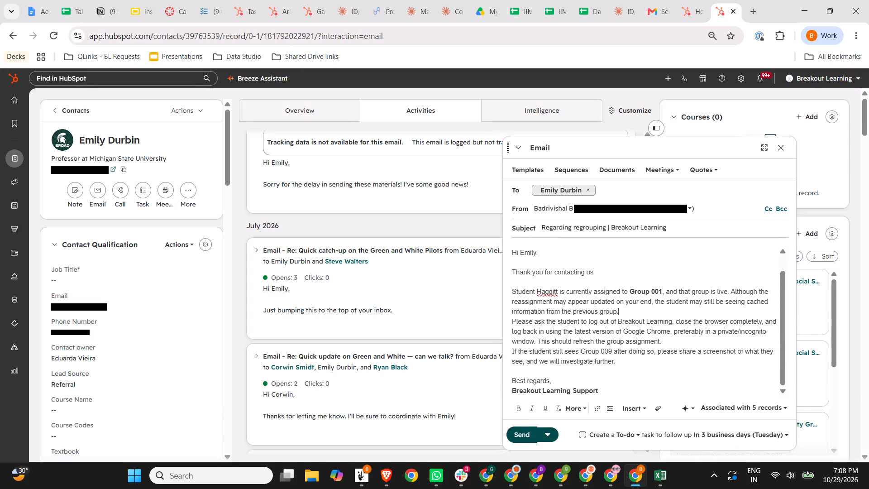
pyautogui.hotkey('shift', 'Return')
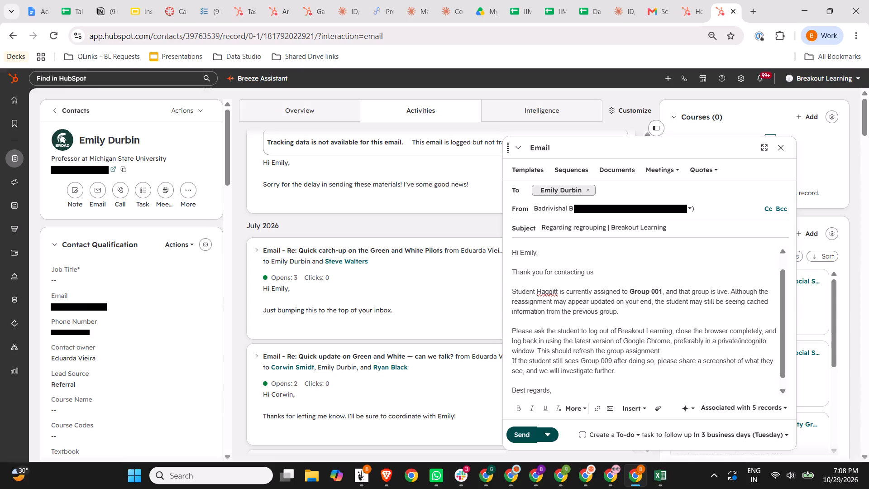
# Delete the sentence about cached group information and the paragraph of log-out and browser instructions from the email body.
pyautogui.moveTo(644, 312); pyautogui.dragTo(731, 290)
pyautogui.press('BackSpace')
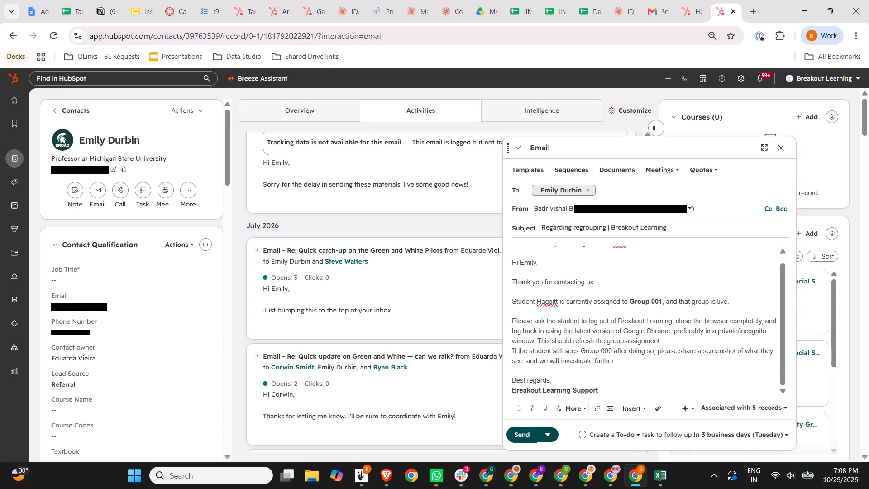
pyautogui.moveTo(682, 340); pyautogui.dragTo(503, 318)
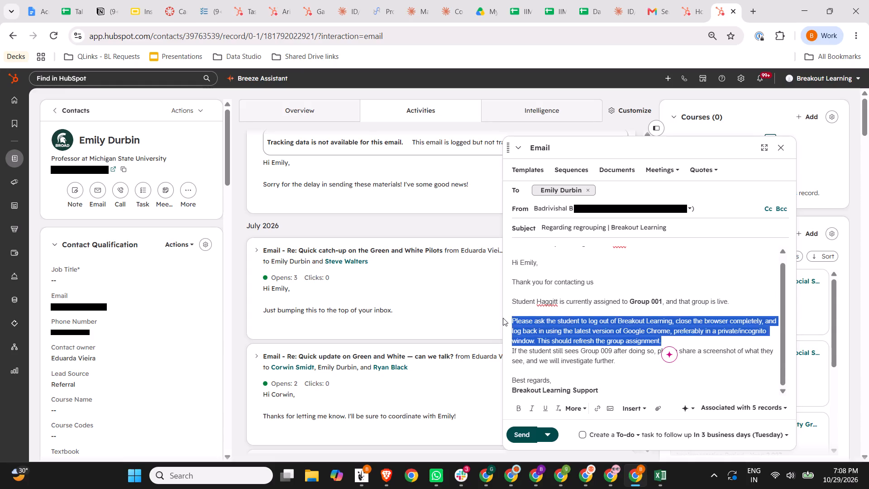
pyautogui.press('BackSpace')
pyautogui.press('BackSpace')
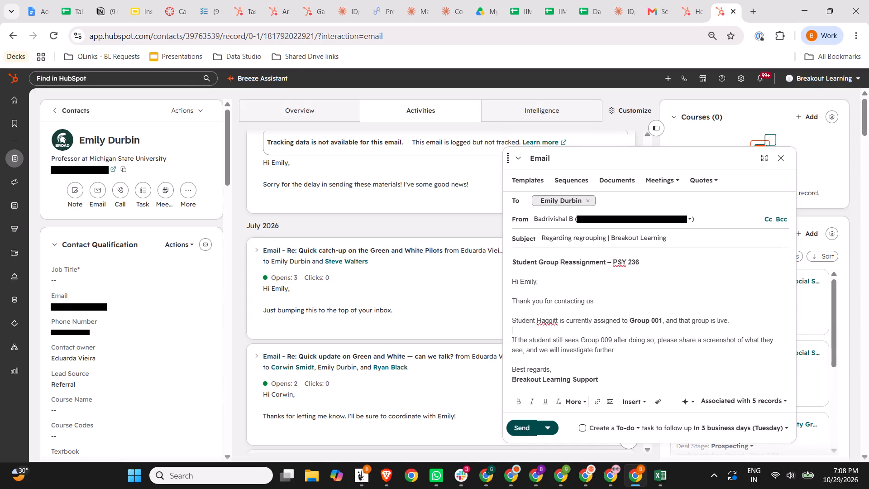
pyautogui.scroll(-1, 582, 345)
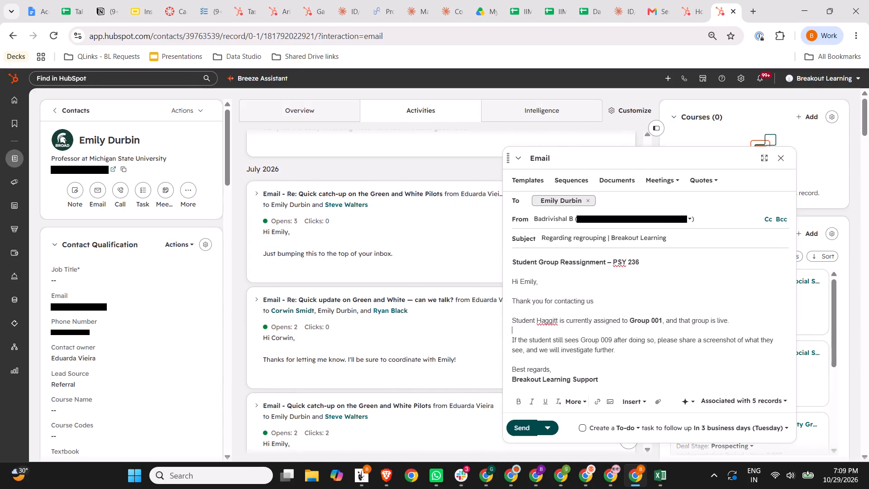
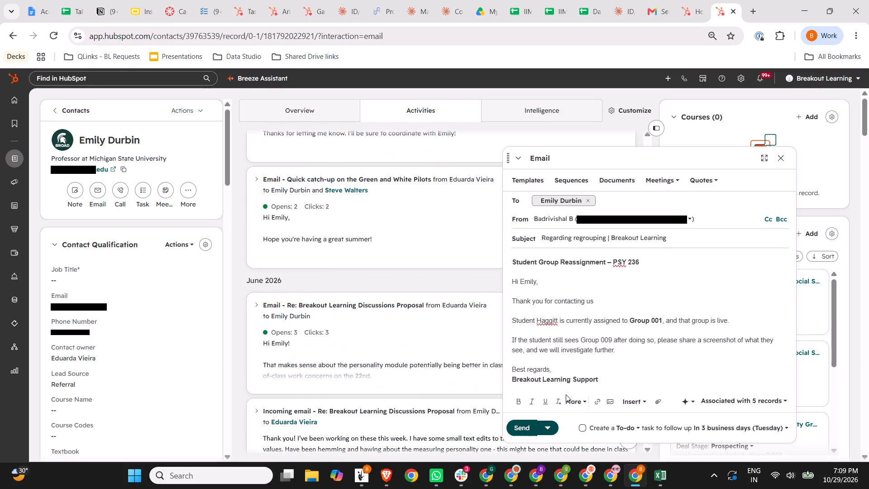
# Add the sender name "Badri" on its own line between "Best regards," and "Breakout Learning Support" in the email sign-off.
pyautogui.click(555, 368)
pyautogui.hotkey('shift', 'Return')
pyautogui.write('Badri')
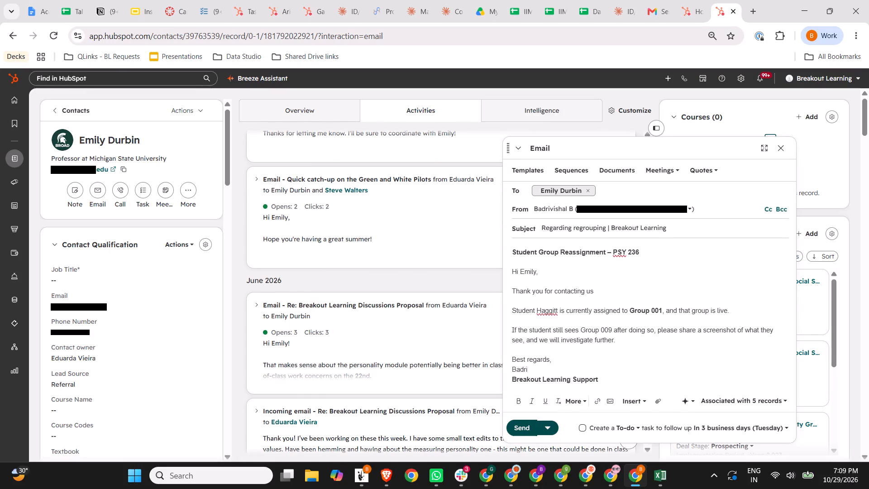
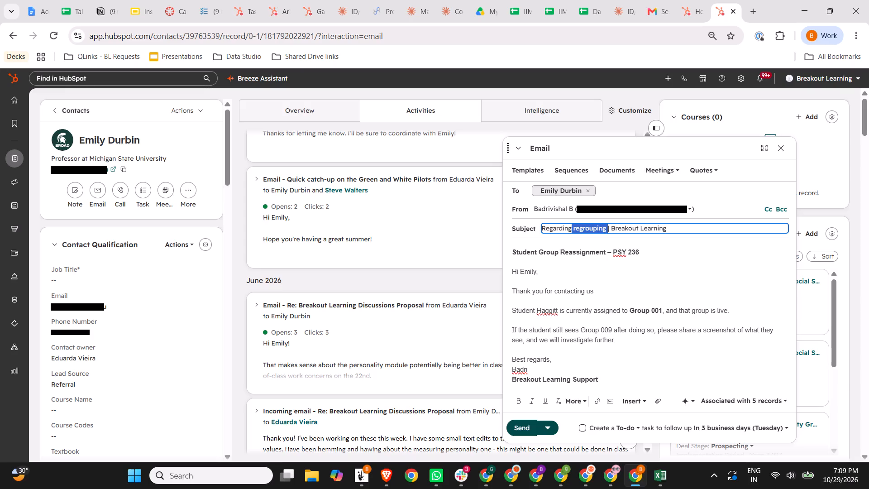
# Replace the word "regrouping" in the email subject with "reassigning", before "| Breakout Learning".
pyautogui.press('space')
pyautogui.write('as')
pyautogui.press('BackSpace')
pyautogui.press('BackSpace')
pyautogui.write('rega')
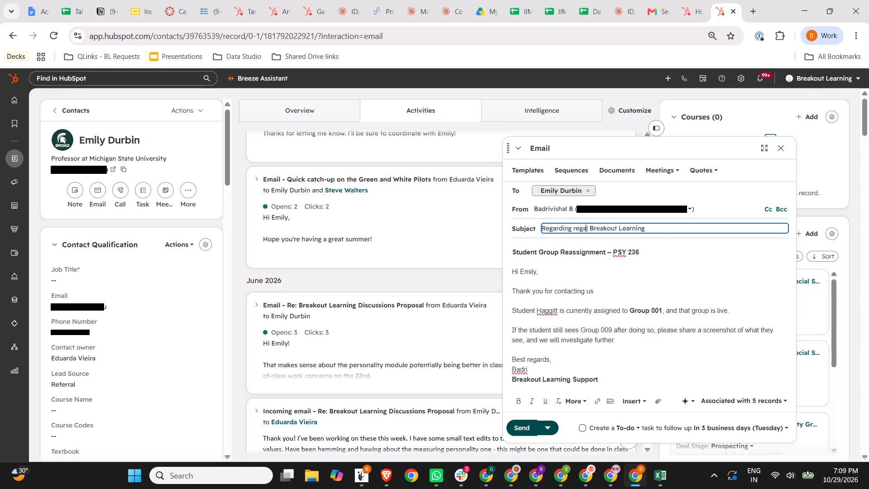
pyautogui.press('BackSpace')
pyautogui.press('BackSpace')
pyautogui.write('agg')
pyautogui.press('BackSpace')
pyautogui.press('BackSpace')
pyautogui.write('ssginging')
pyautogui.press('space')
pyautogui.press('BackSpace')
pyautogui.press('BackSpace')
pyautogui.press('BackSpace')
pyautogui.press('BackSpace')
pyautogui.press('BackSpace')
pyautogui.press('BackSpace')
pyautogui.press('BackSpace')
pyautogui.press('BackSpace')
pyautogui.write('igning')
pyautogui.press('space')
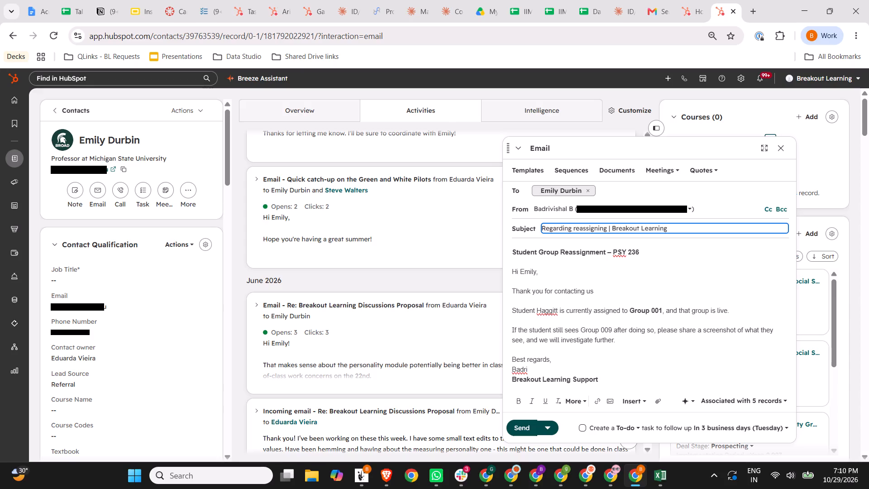
# Add "student Haggitt" after "Regarding reassigning" in the email subject, with a lowercase s and a double t in the surname.
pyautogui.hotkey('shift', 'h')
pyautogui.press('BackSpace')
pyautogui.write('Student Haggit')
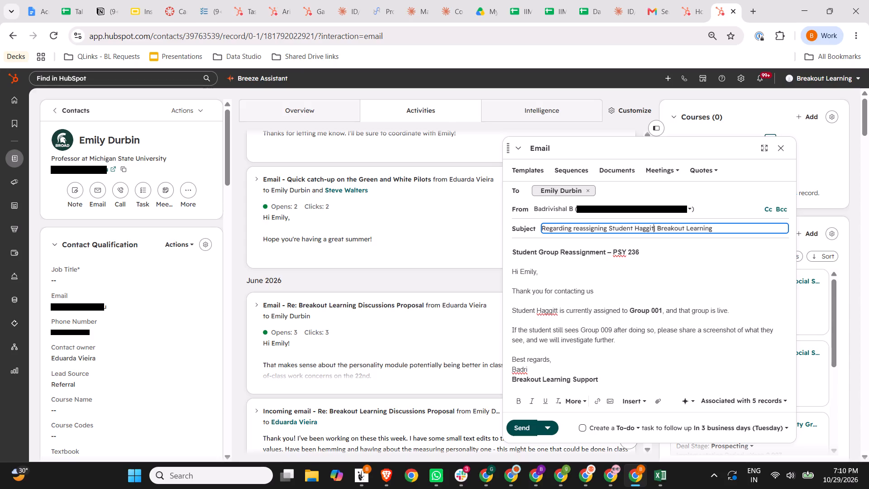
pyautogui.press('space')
pyautogui.click(613, 225)
pyautogui.press('BackSpace')
pyautogui.press('s')
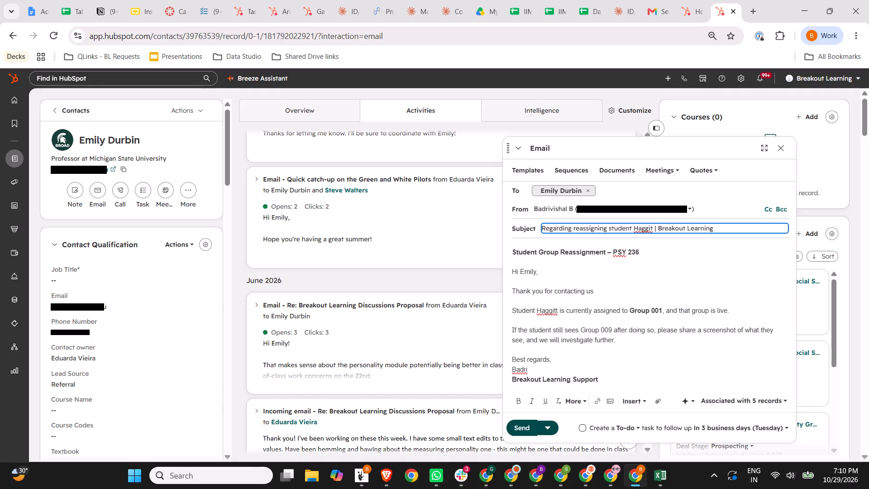
pyautogui.click(652, 226)
pyautogui.press('t')
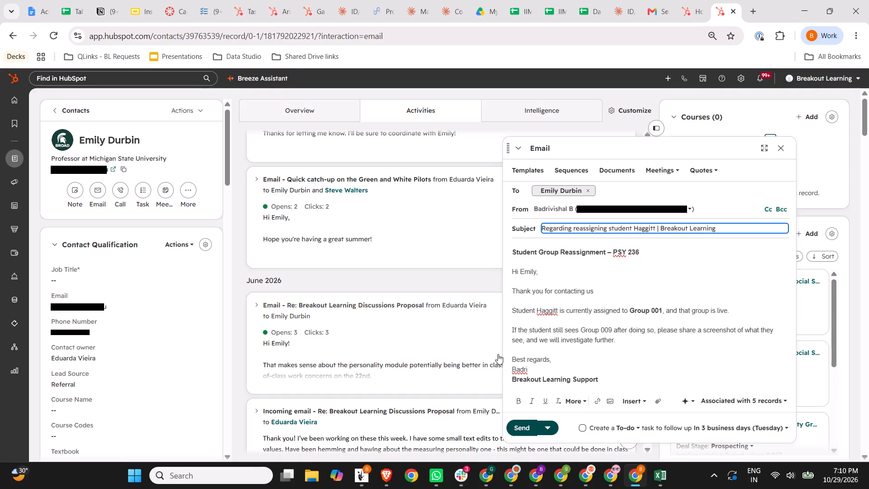
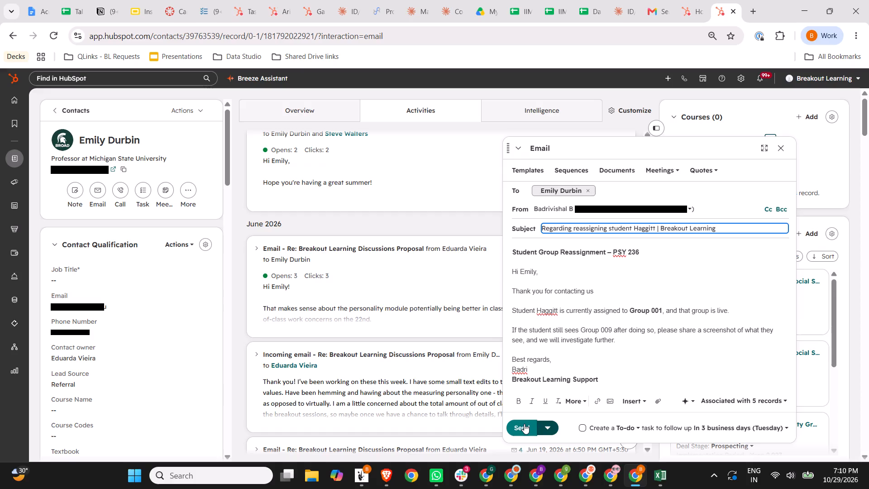
# Send the PSY 236 student group reassignment email to the Michigan State University professor and check the contact's email activity list.
pyautogui.click(524, 424)
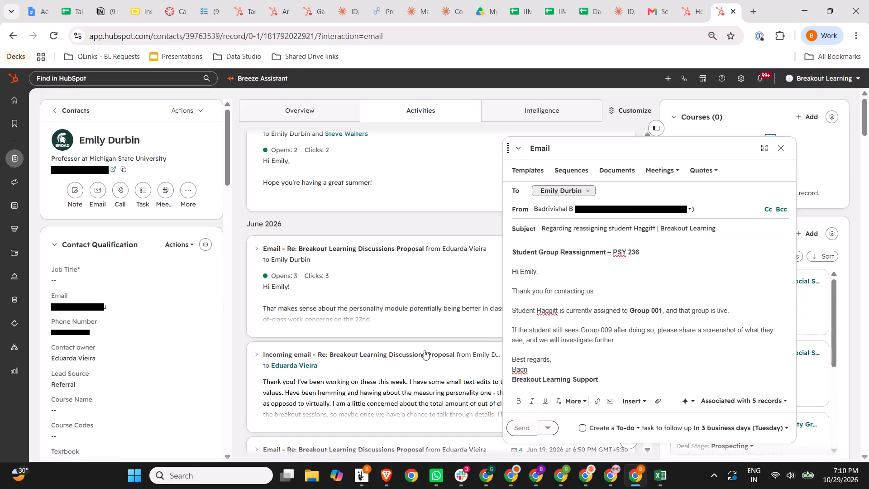
pyautogui.scroll(14, 391, 304)
pyautogui.scroll(14, 389, 291)
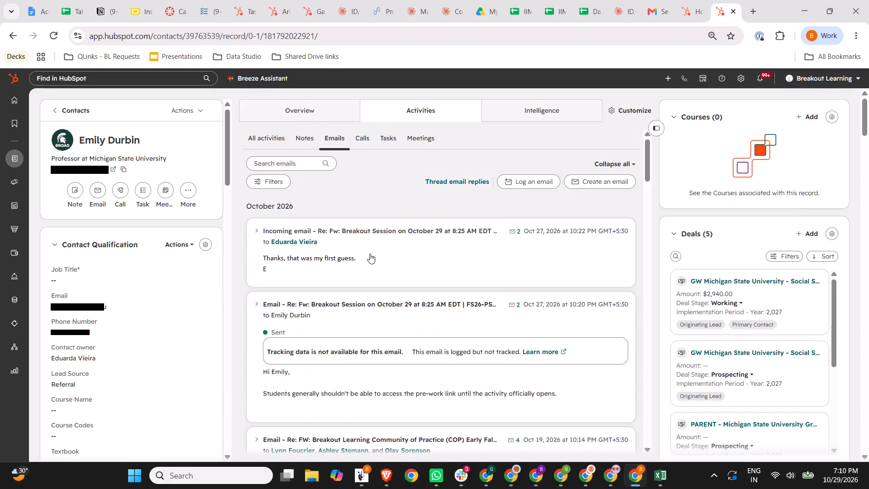
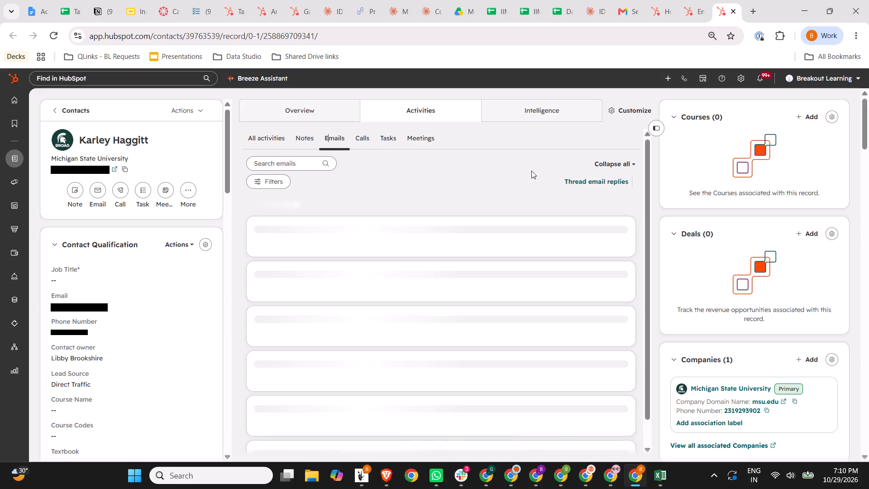
# Draft a new email to the Michigan State University contact with the copied text in the body and a subject beginning "Regardi".
pyautogui.click(604, 183)
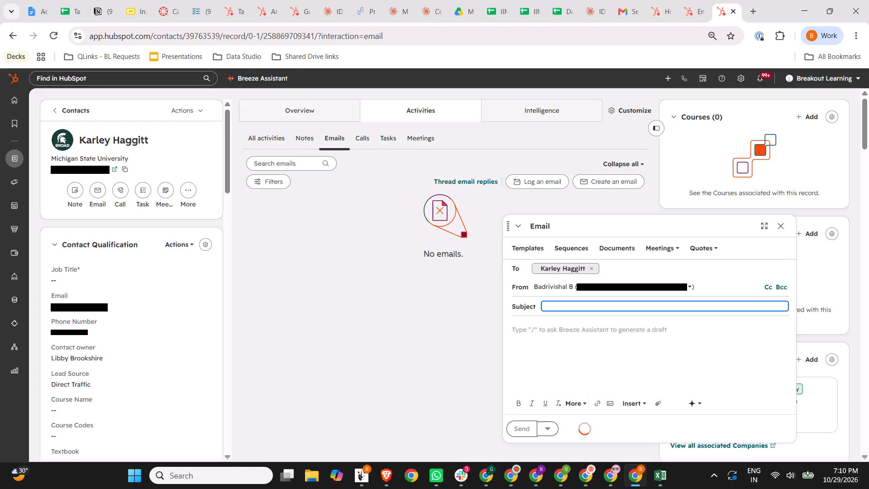
pyautogui.click(542, 327)
pyautogui.hotkey('ctrl', 'v')
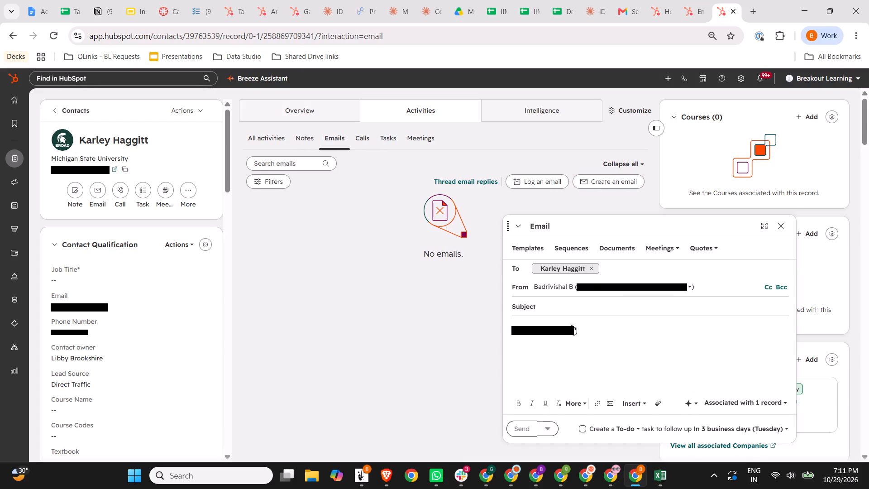
pyautogui.moveTo(587, 301); pyautogui.dragTo(506, 278)
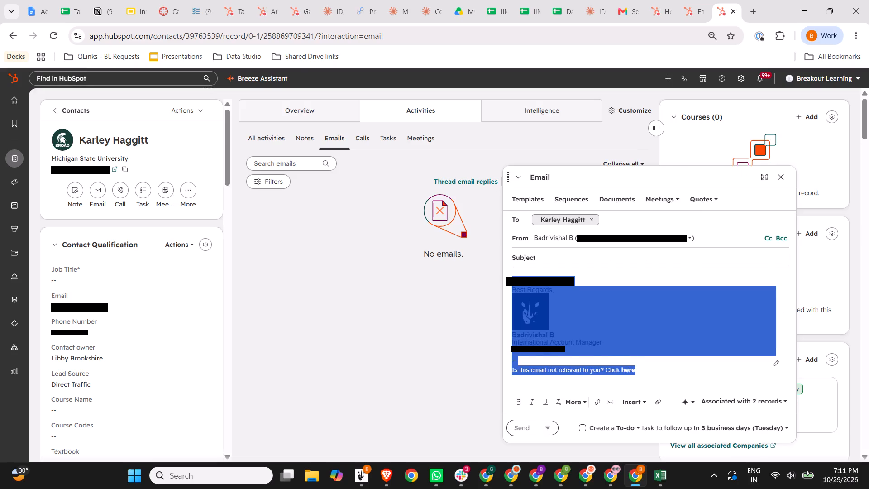
pyautogui.click(587, 265)
pyautogui.write('Regardi')
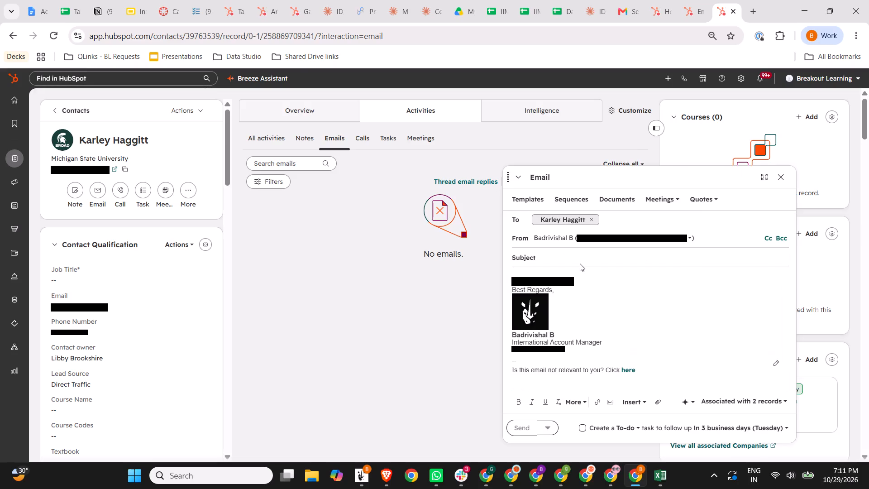
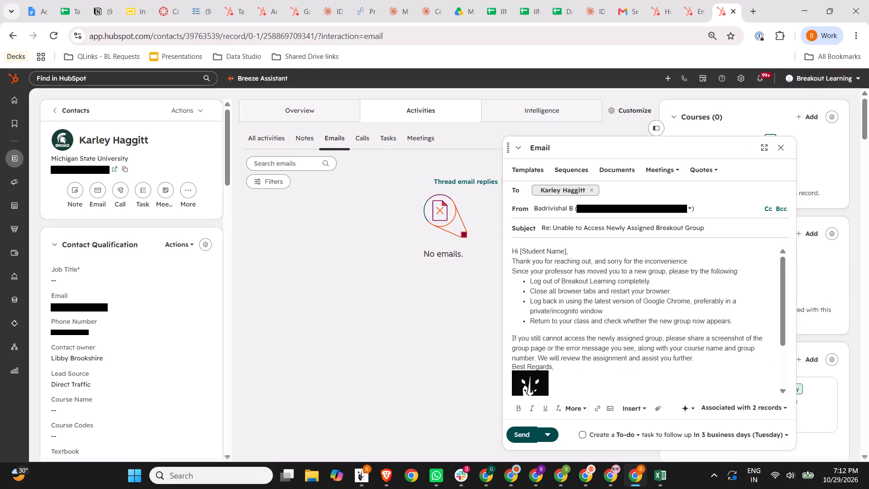
# Replace the [Student Name] placeholder with the student's first name and add blank lines after the greeting and the thank-you sentence.
pyautogui.moveTo(570, 250); pyautogui.dragTo(520, 249)
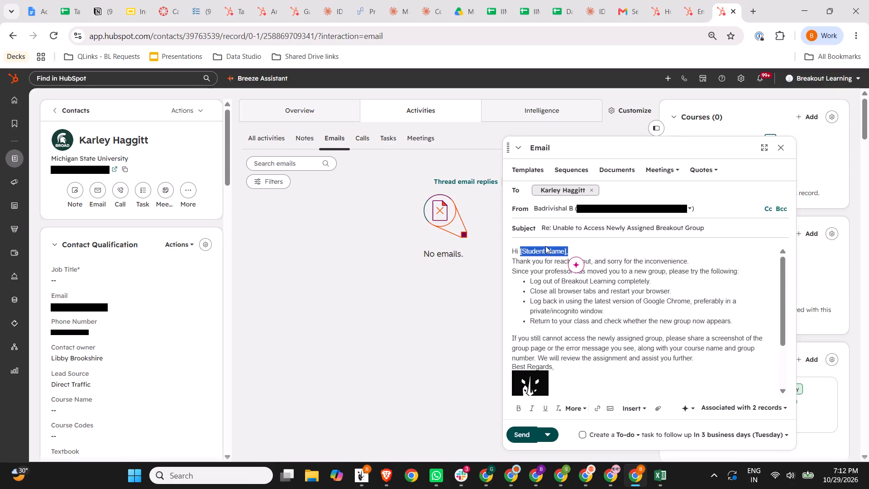
pyautogui.write('Karley,')
pyautogui.press('space')
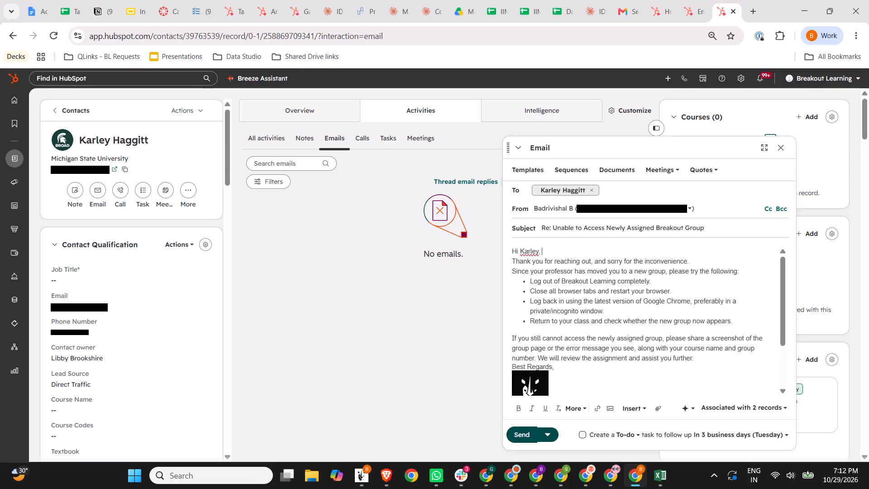
pyautogui.hotkey('shift', 'Return')
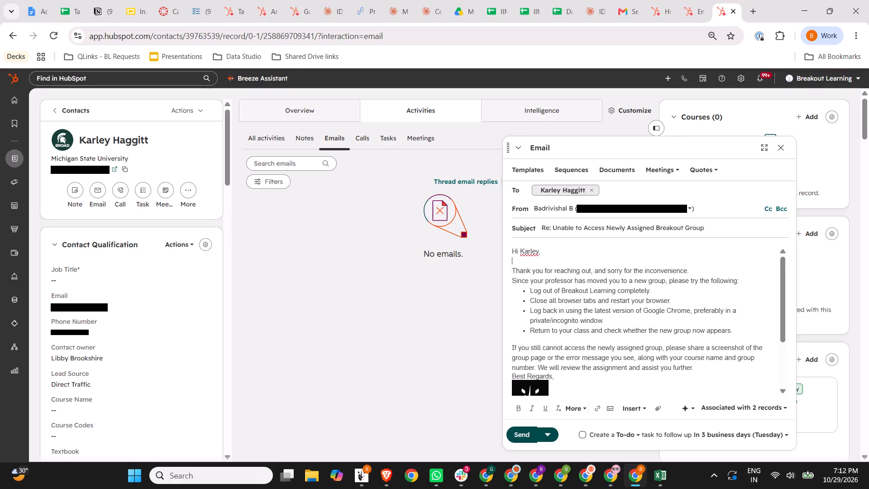
pyautogui.click(708, 268)
pyautogui.hotkey('shift', 'Return')
pyautogui.hotkey('shift', '|')
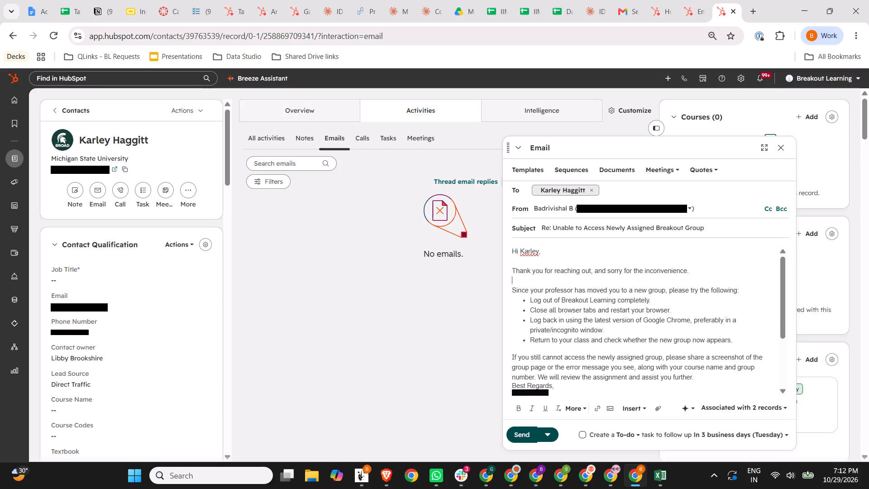
pyautogui.press('BackSpace')
# Delete the "Log out of Breakout Learning completely." bullet from the email.
pyautogui.moveTo(653, 301); pyautogui.dragTo(519, 300)
pyautogui.press('BackSpace')
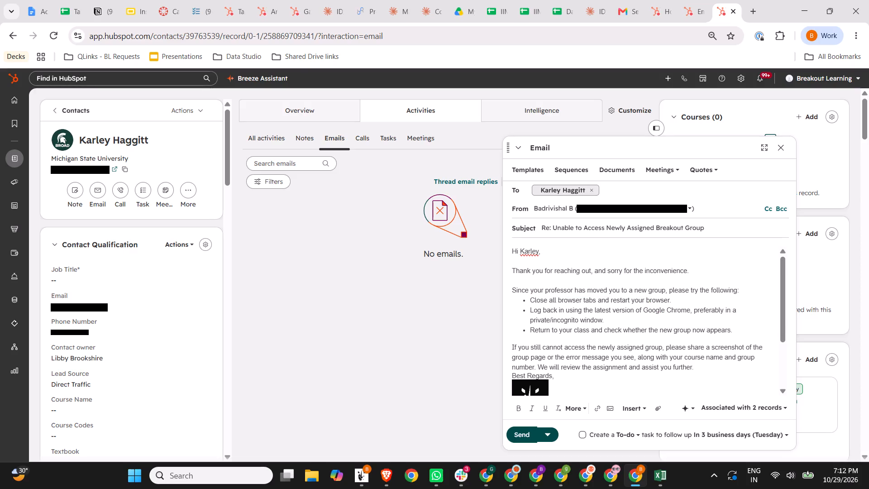
# Add a blank line before "Best Regards," and cut "review the assignment and" from the closing paragraph's last sentence.
pyautogui.scroll(-2, 540, 334)
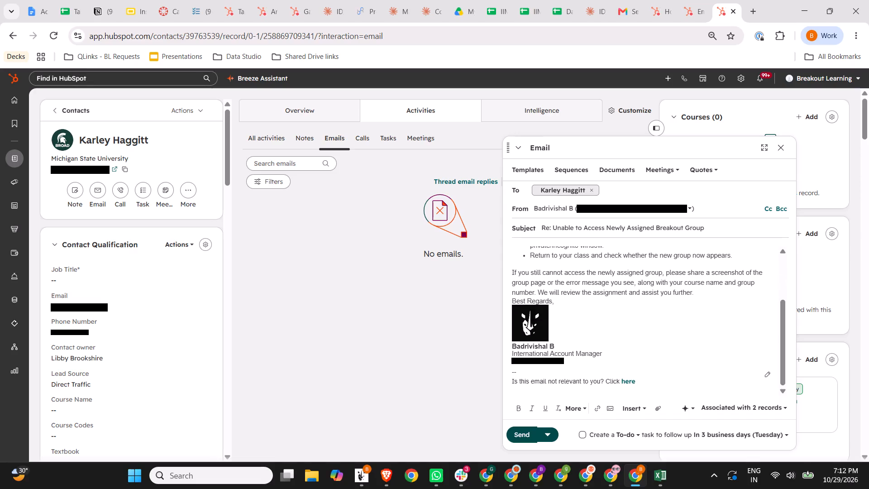
pyautogui.click(716, 291)
pyautogui.hotkey('shift', 'Return')
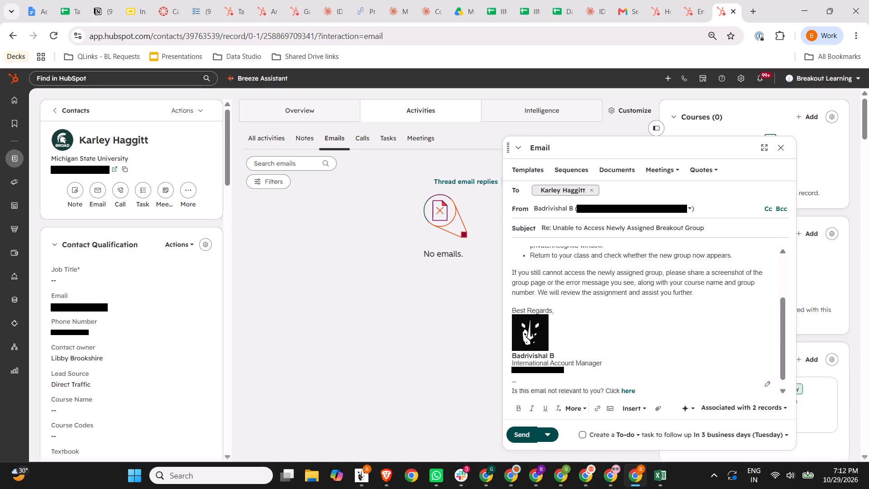
pyautogui.moveTo(640, 292); pyautogui.dragTo(562, 292)
pyautogui.press('BackSpace')
pyautogui.press('BackSpace')
# Add "I see that you are currently assigned in Group 001" below the thank-you sentence, checking the group in the Breakout Learning app.
pyautogui.scroll(5, 615, 297)
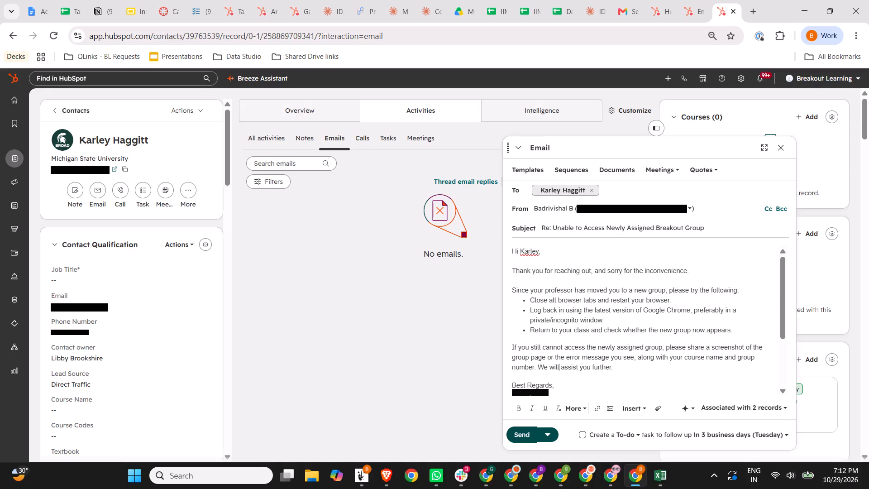
pyautogui.click(697, 273)
pyautogui.hotkey('shift', 'Return')
pyautogui.hotkey('shift', 'Return')
pyautogui.write('I see that you are currently assigned in g')
pyautogui.hotkey('shift', 'BackSpace')
pyautogui.write('Group 01')
pyautogui.press('BackSpace')
pyautogui.write('01')
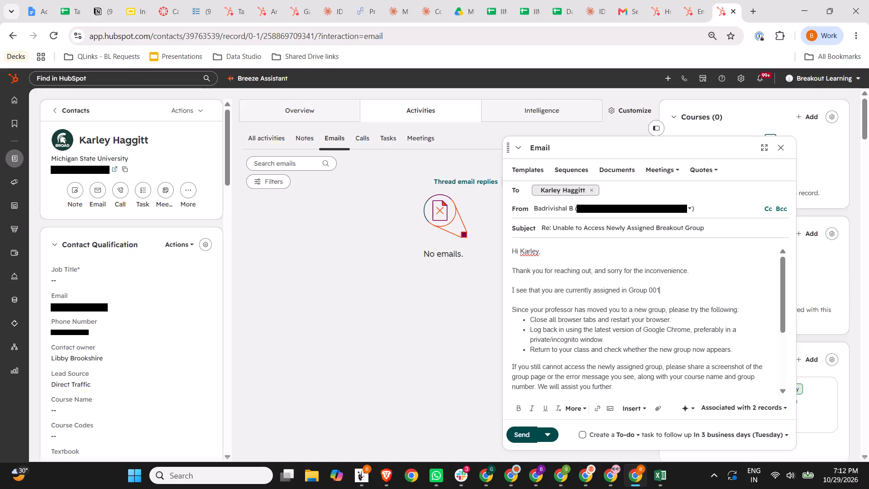
pyautogui.click(360, 477)
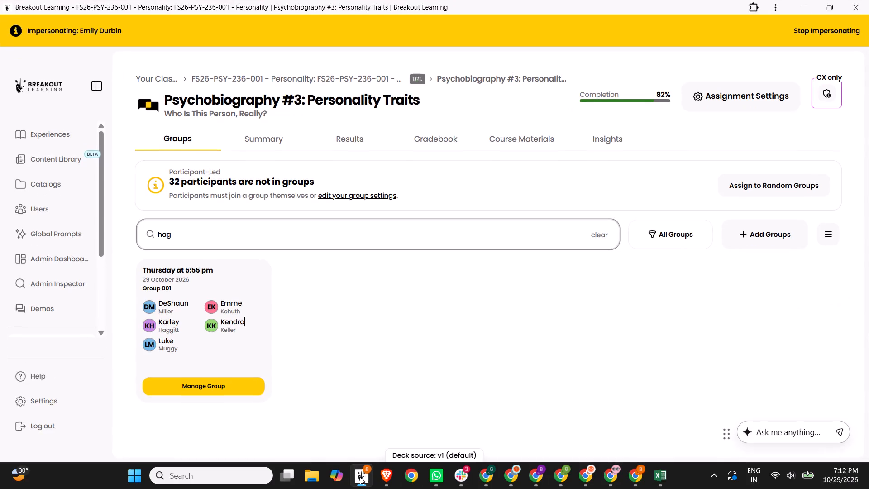
pyautogui.click(360, 477)
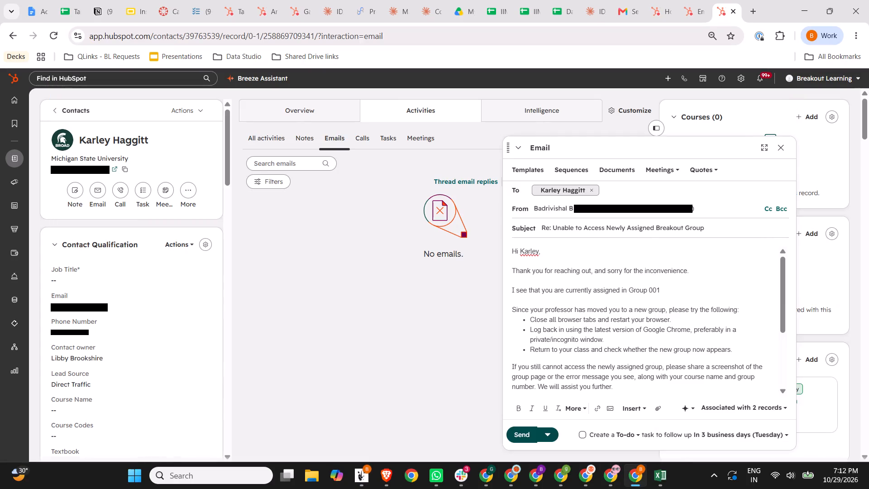
# Remove the automatic signature block and the "Is this email not relevant to you?" footer from the end of the email.
pyautogui.scroll(-1, 677, 347)
pyautogui.scroll(5, 621, 350)
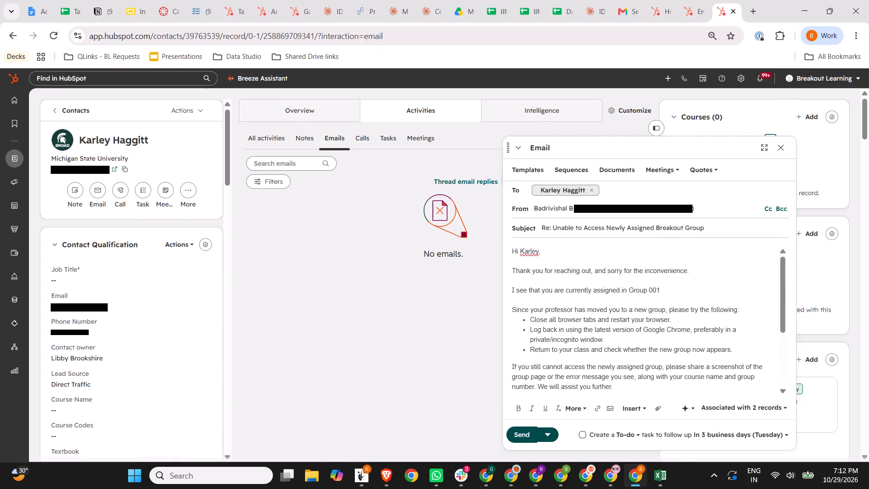
pyautogui.scroll(-2, 639, 289)
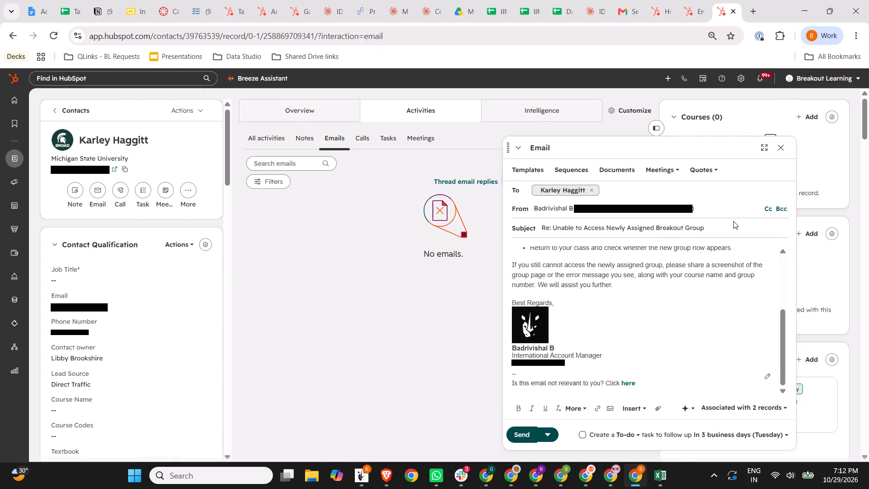
pyautogui.click(725, 225)
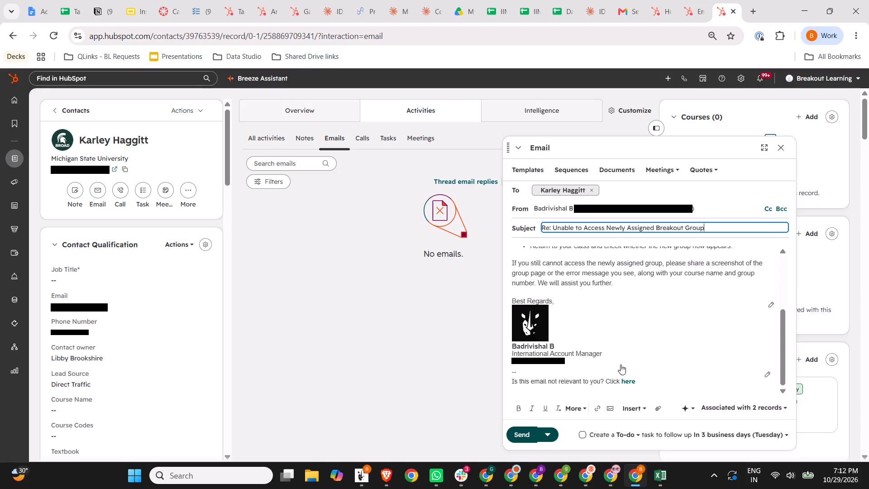
pyautogui.moveTo(511, 294); pyautogui.dragTo(621, 347)
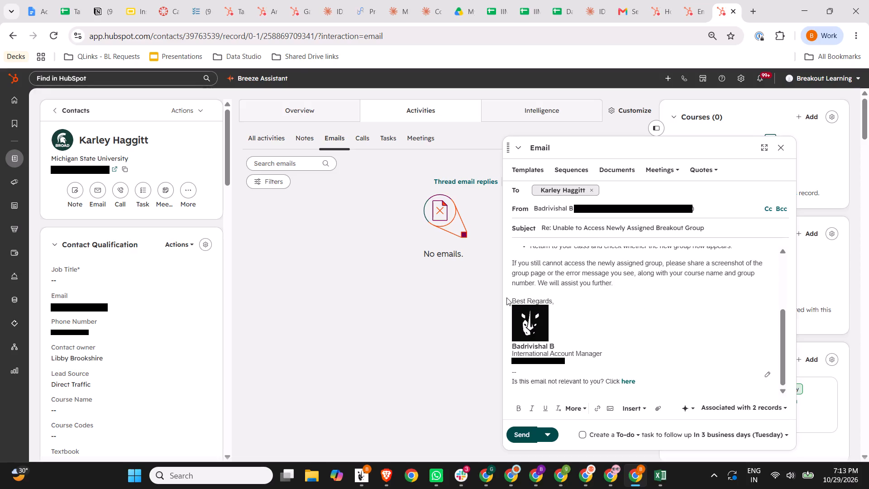
pyautogui.moveTo(514, 296); pyautogui.dragTo(627, 349)
pyautogui.press('BackSpace')
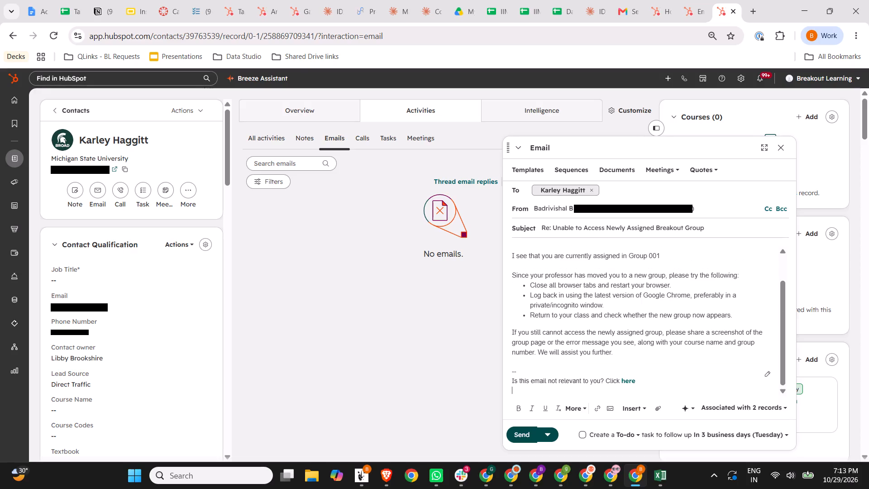
pyautogui.hotkey('shift', 'Return')
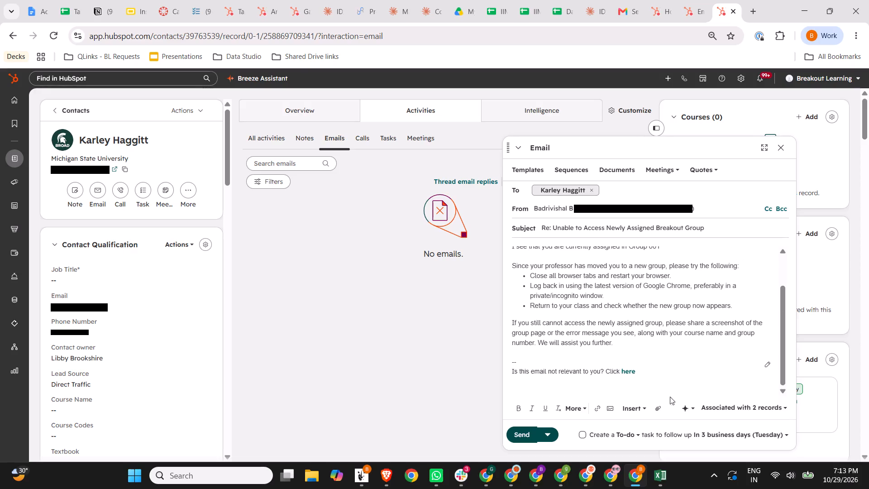
pyautogui.moveTo(654, 386); pyautogui.dragTo(515, 360)
pyautogui.moveTo(511, 360); pyautogui.dragTo(587, 394)
pyautogui.moveTo(653, 383); pyautogui.dragTo(511, 360)
pyautogui.hotkey('shift', 'Return')
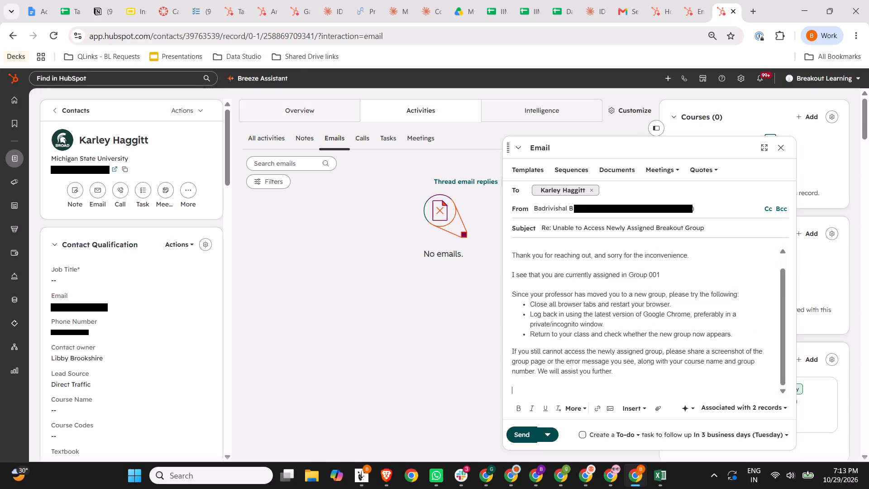
# Sign off the email with "Best Regards,", the sender's short first name and "Breakout Learning Support" on separate lines.
pyautogui.write('Best Regards,')
pyautogui.press('Return')
pyautogui.hotkey('shift', 'b')
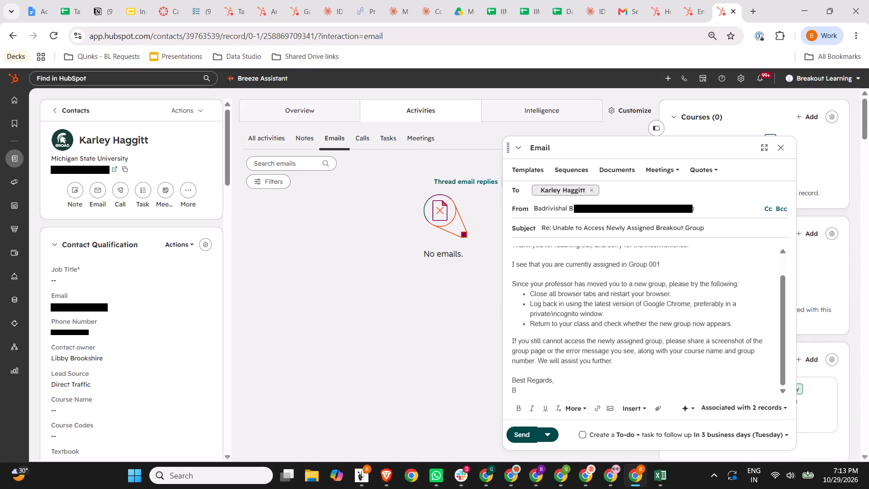
pyautogui.write('rea')
pyautogui.press('BackSpace')
pyautogui.press('BackSpace')
pyautogui.press('BackSpace')
pyautogui.write('adri')
pyautogui.hotkey('shift', 'Return')
pyautogui.write('Breakout LEarni')
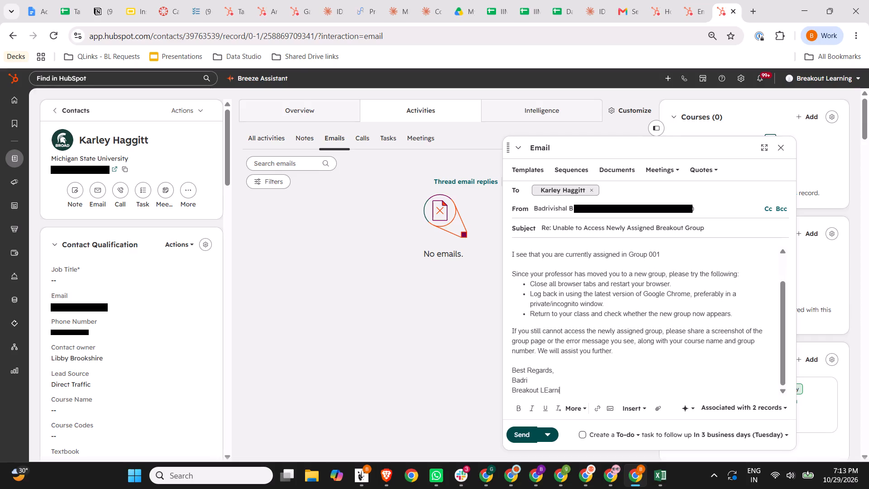
pyautogui.press('BackSpace')
pyautogui.press('BackSpace')
pyautogui.press('BackSpace')
pyautogui.press('BackSpace')
pyautogui.press('BackSpace')
pyautogui.write('earning Support')
# Look over the finished reply, send it to the student and check its entry in the contact's email activity.
pyautogui.scroll(9, 620, 322)
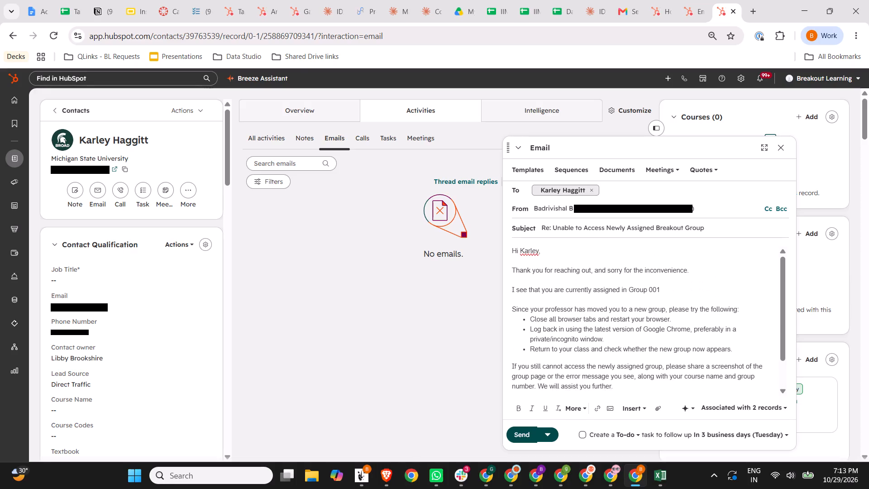
pyautogui.click(515, 435)
pyautogui.scroll(-1, 530, 307)
pyautogui.scroll(5, 530, 307)
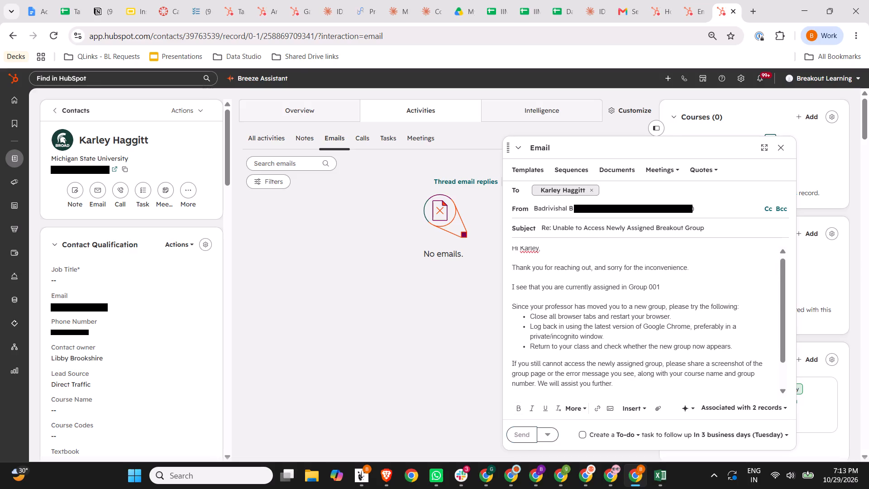
pyautogui.scroll(2, 529, 306)
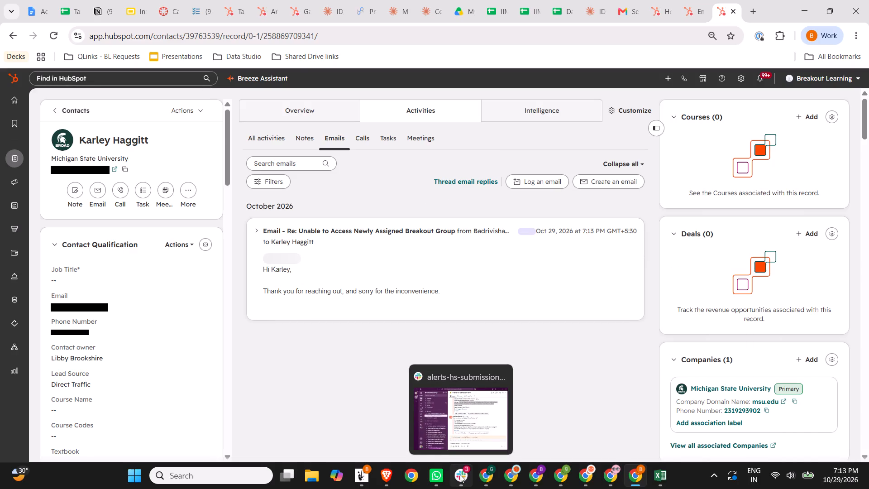
pyautogui.click(387, 279)
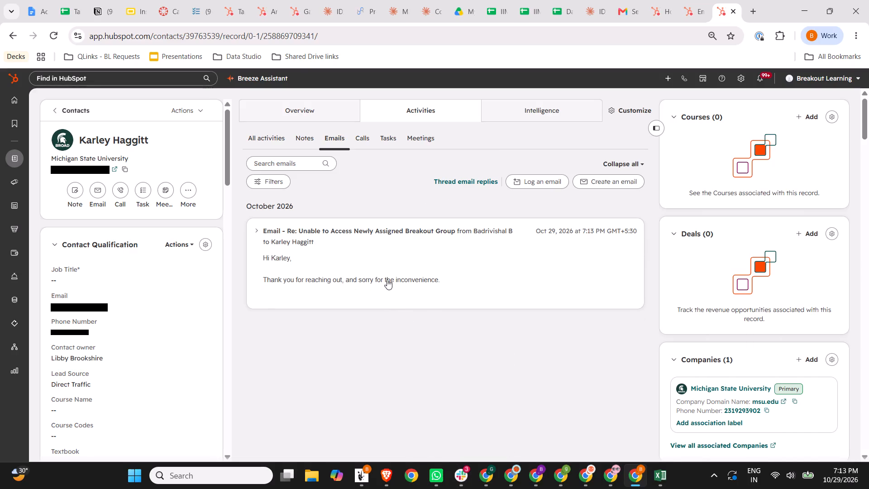
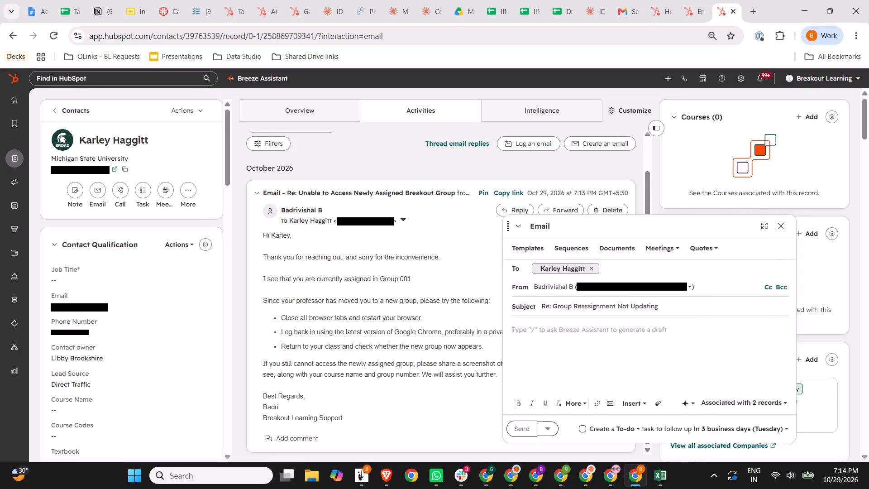
pyautogui.hotkey('ctrl', 'v')
# Replace the "[Student Name]," placeholder in the email's greeting.
pyautogui.moveTo(577, 274); pyautogui.dragTo(517, 273)
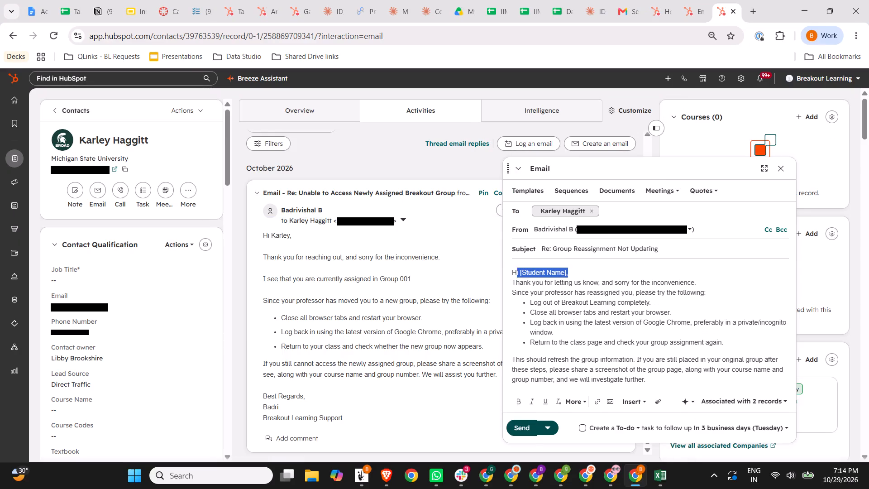
pyautogui.moveTo(517, 273); pyautogui.dragTo(519, 273)
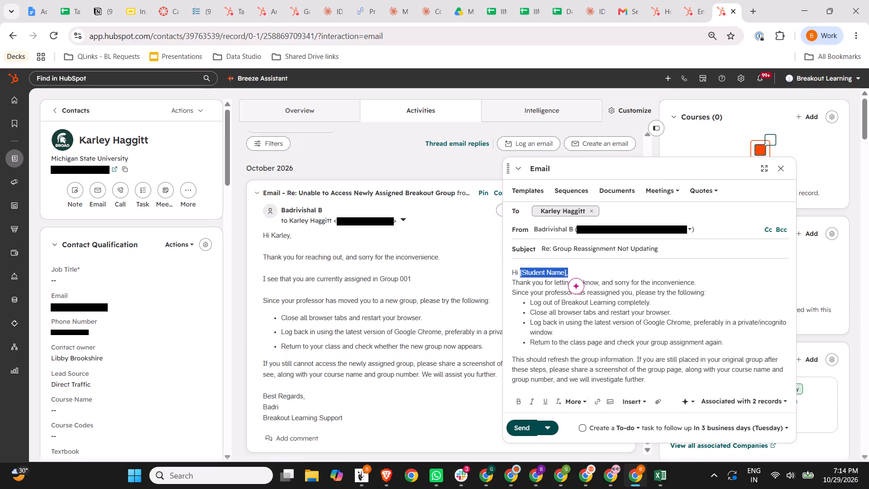
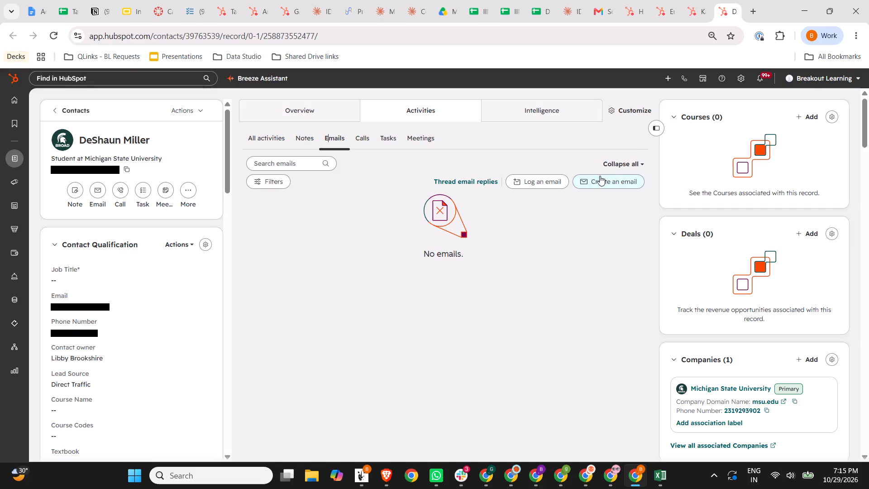
# Create a new email to the second Michigan State student, reusing the subject "Re: Group Reassignment Not Updating" from the first student's open draft.
pyautogui.click(599, 182)
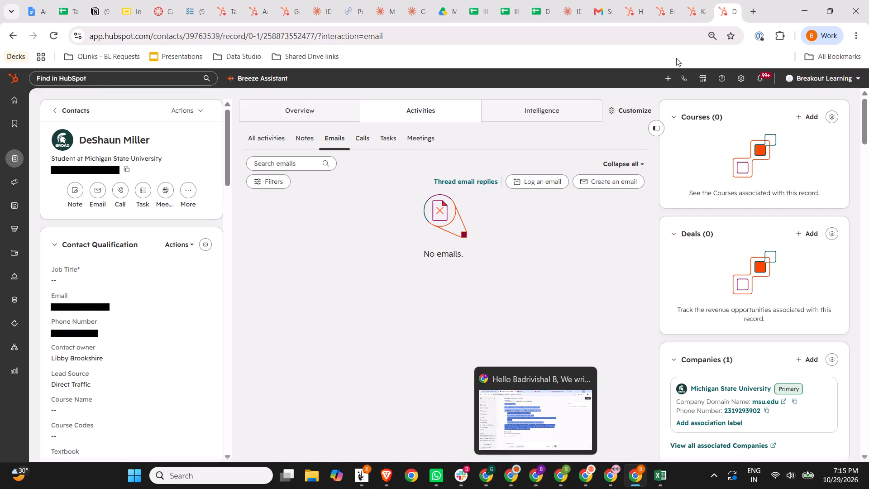
pyautogui.click(707, 0)
pyautogui.moveTo(665, 250); pyautogui.dragTo(598, 247)
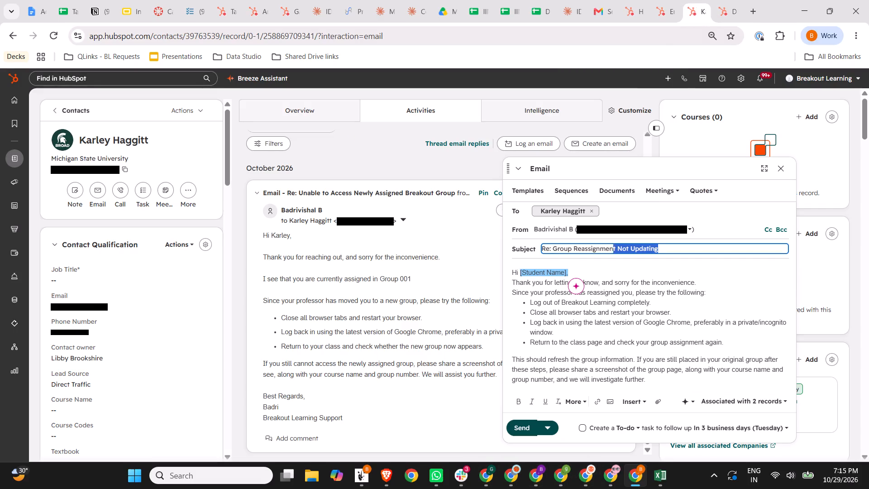
pyautogui.moveTo(598, 247); pyautogui.dragTo(541, 245)
pyautogui.hotkey('ctrl', 'c')
pyautogui.click(731, 0)
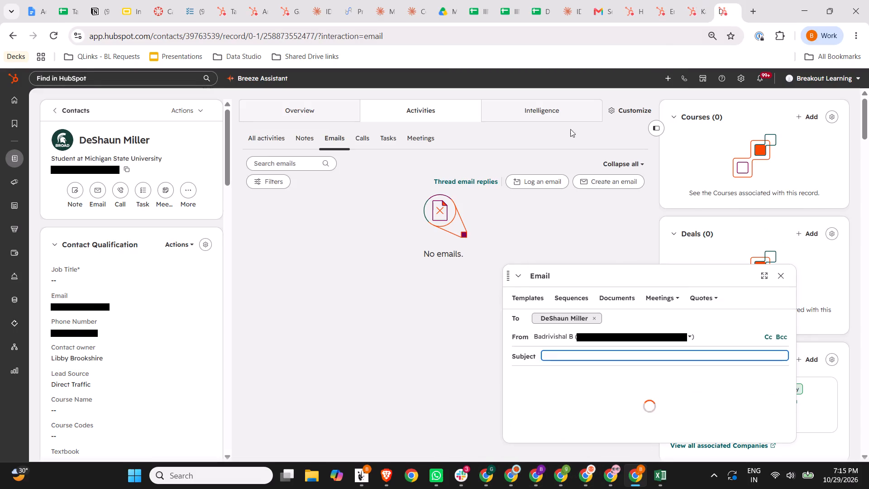
pyautogui.hotkey('ctrl', 'v')
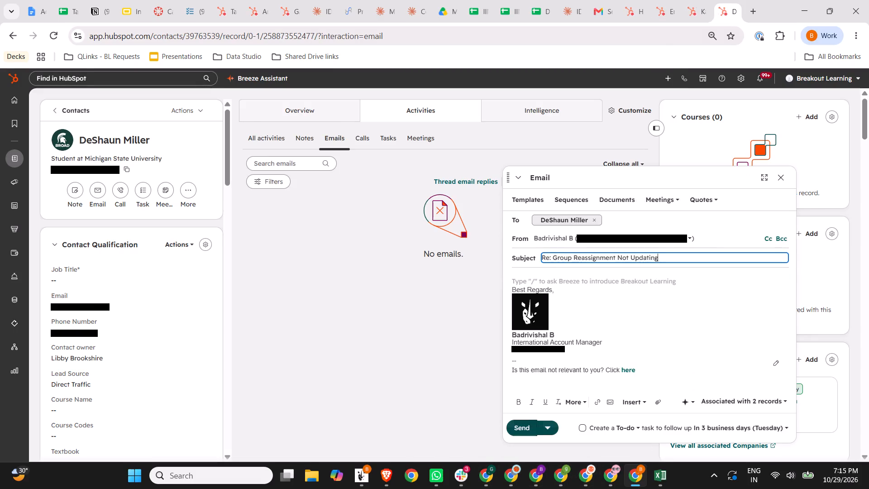
# Append "| Breakout Learning" to the new email's subject line.
pyautogui.press('space')
pyautogui.write('| bre')
pyautogui.press('BackSpace')
pyautogui.press('BackSpace')
pyautogui.press('BackSpace')
pyautogui.write('break')
pyautogui.press('BackSpace')
pyautogui.press('BackSpace')
pyautogui.press('BackSpace')
pyautogui.press('BackSpace')
pyautogui.hotkey('shift', 'BackSpace')
pyautogui.write('Brekaou')
pyautogui.press('BackSpace')
pyautogui.press('BackSpace')
pyautogui.press('BackSpace')
pyautogui.press('BackSpace')
pyautogui.write('akout Learning')
pyautogui.press('Tab')
# Copy the reassignment reply, greeting through "we will investigate further", from the first student's draft into the second student's email body.
pyautogui.click(699, 0)
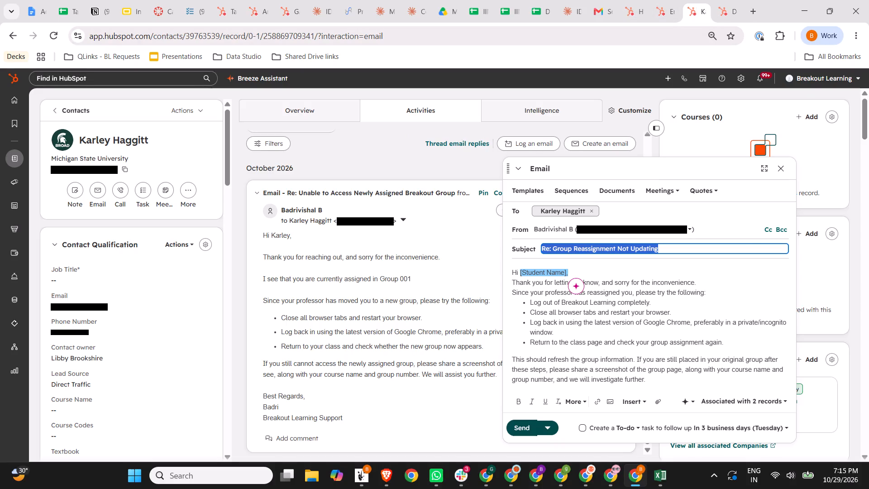
pyautogui.click(516, 281)
pyautogui.moveTo(512, 271); pyautogui.dragTo(670, 385)
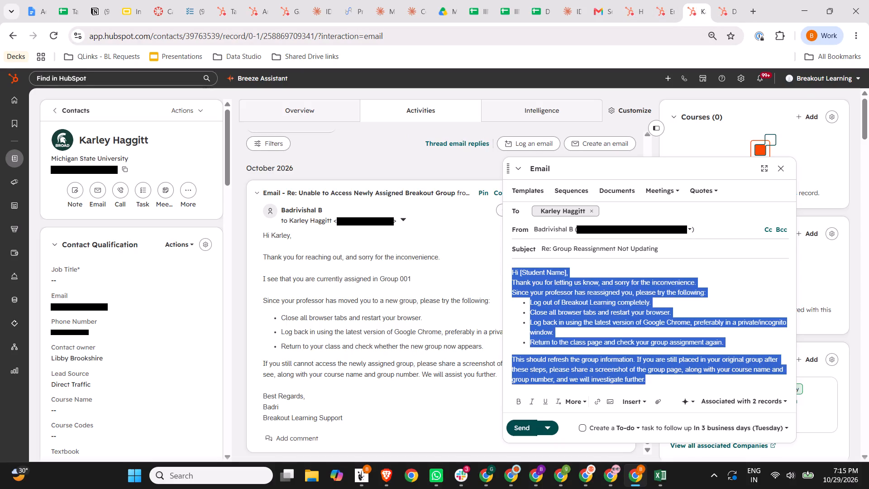
pyautogui.hotkey('ctrl', 'c')
pyautogui.click(732, 0)
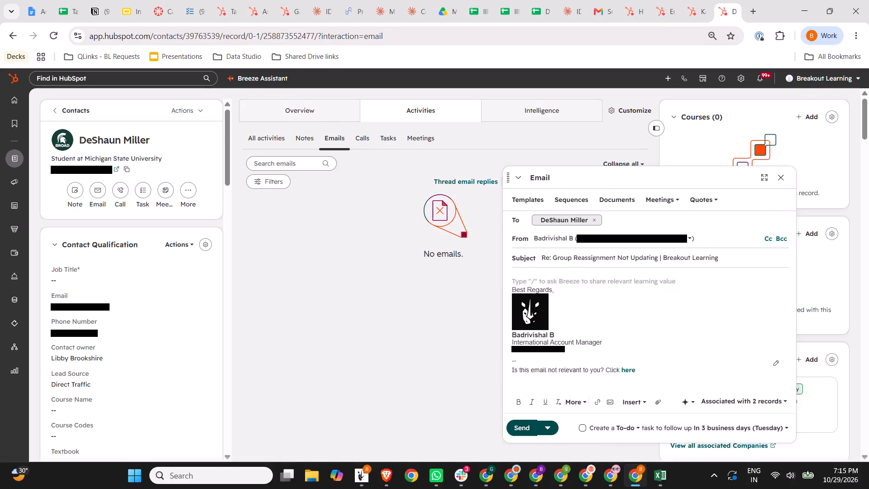
pyautogui.hotkey('ctrl', 'v')
# Select the "[Student Name]," placeholder in the greeting of the second student's email.
pyautogui.scroll(9, 570, 264)
pyautogui.moveTo(573, 252); pyautogui.dragTo(561, 252)
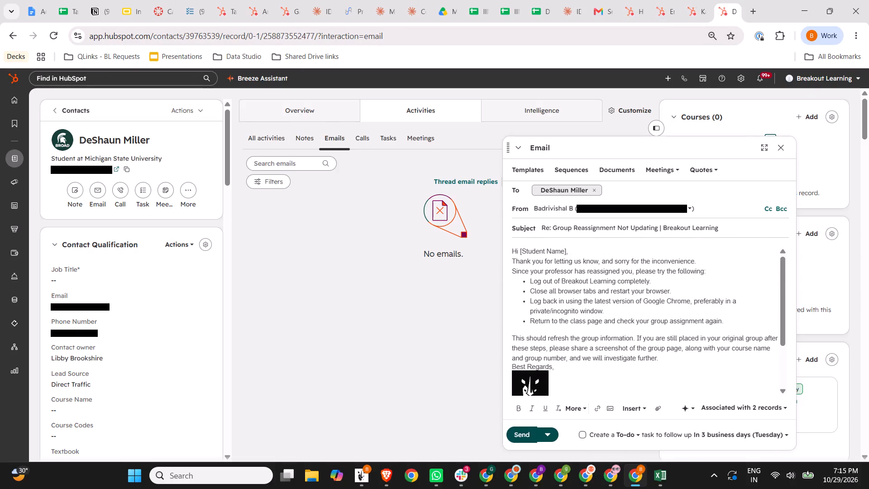
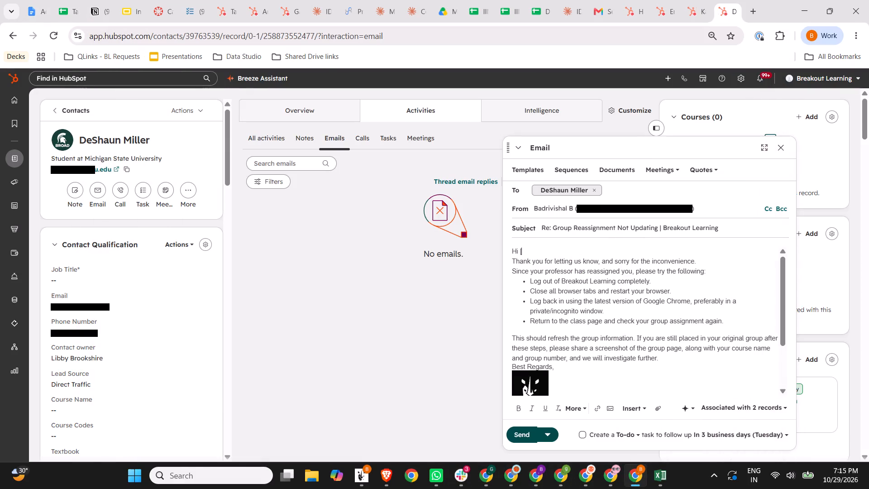
# Complete the greeting of the second student's email with the student's first name and a comma.
pyautogui.write('Des')
pyautogui.press('BackSpace')
pyautogui.write('Sah')
pyautogui.press('BackSpace')
pyautogui.press('BackSpace')
pyautogui.write('haun,')
pyautogui.press('space')
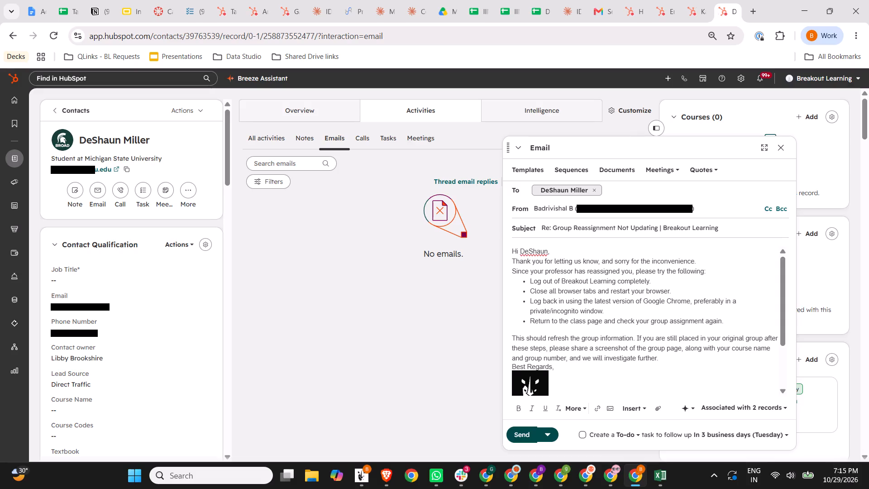
# Add a blank line after the greeting and another after the sentence ending "sorry for the inconvenience.".
pyautogui.hotkey('shift', 'Return')
pyautogui.click(700, 267)
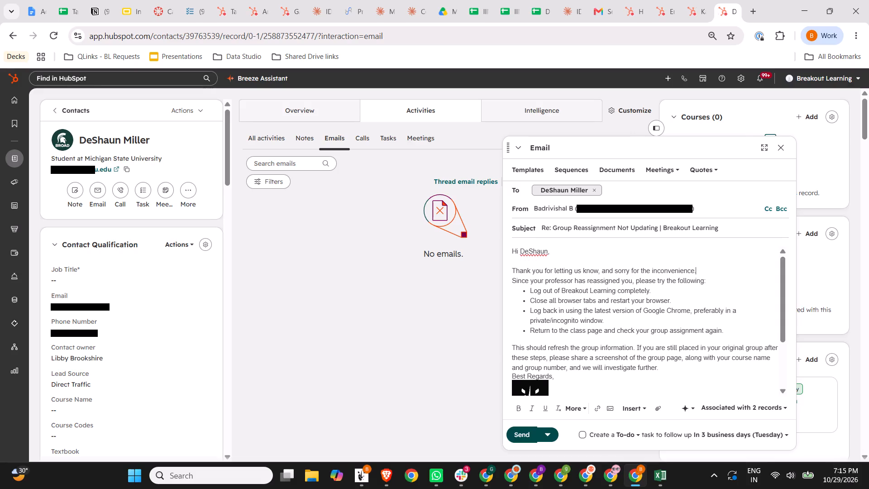
pyautogui.hotkey('shift', 'Return')
# Remove the "Log out of Breakout Learning completely." bullet, leaving a blank line above the remaining list.
pyautogui.moveTo(666, 297); pyautogui.dragTo(660, 297)
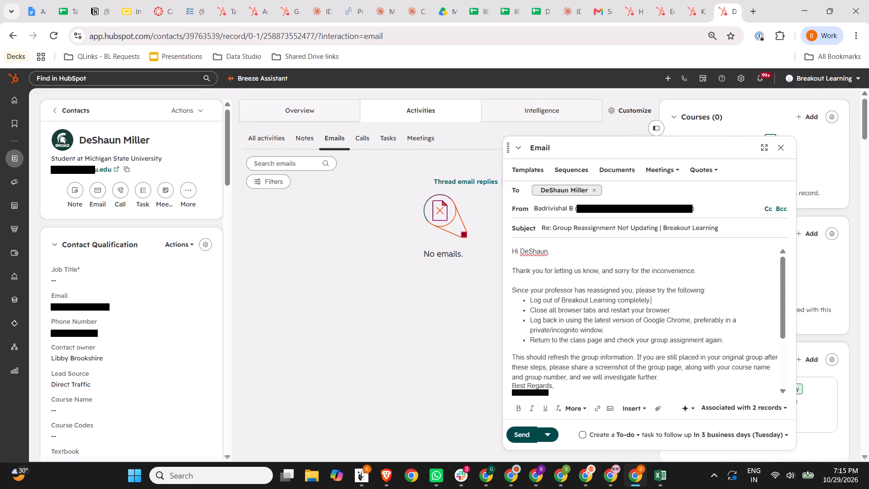
pyautogui.moveTo(660, 297); pyautogui.dragTo(530, 299)
pyautogui.press('BackSpace')
pyautogui.press('Delete')
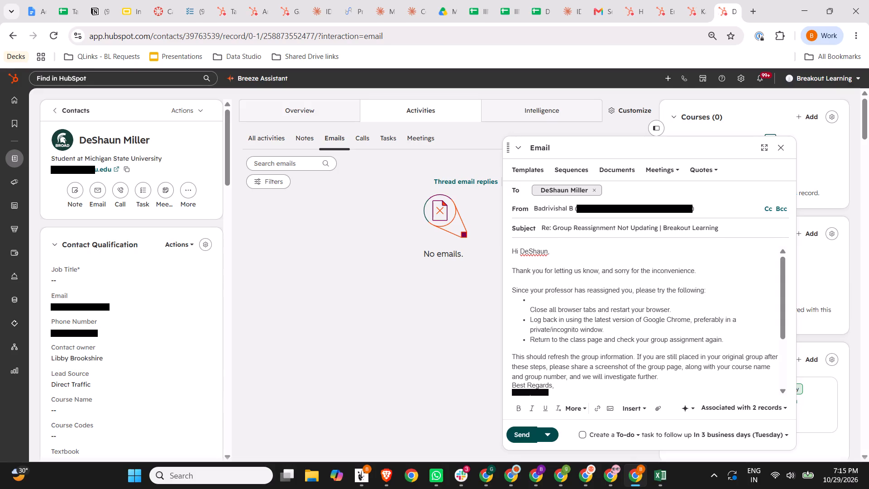
pyautogui.press('BackSpace')
# Replace the automatic signature and opt-out footer with "Best Regards,", "Badri" and "Breakout Learning Support" on separate lines, spaced below the closing paragraph.
pyautogui.click(672, 377)
pyautogui.hotkey('shift', 'Return')
pyautogui.hotkey('shift', 'Return')
pyautogui.scroll(-2, 608, 370)
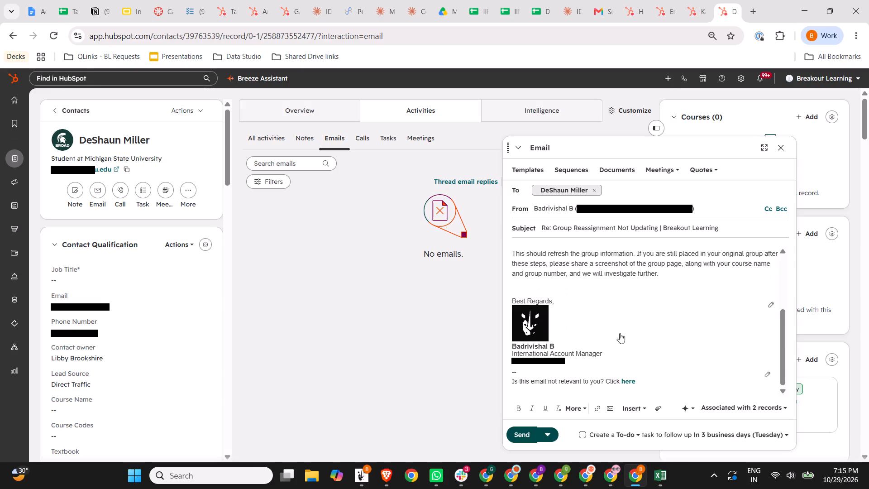
pyautogui.moveTo(514, 288); pyautogui.dragTo(635, 376)
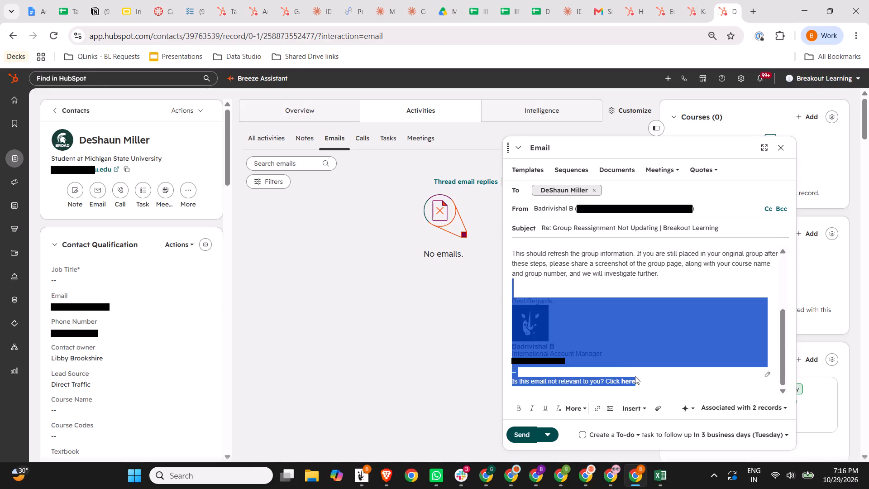
pyautogui.hotkey('shift', 'Return')
pyautogui.write('Best Regards,')
pyautogui.press('Return')
pyautogui.write('Brea')
pyautogui.press('BackSpace')
pyautogui.press('BackSpace')
pyautogui.press('BackSpace')
pyautogui.write('adri')
pyautogui.hotkey('shift', 'Return')
pyautogui.write('Breakout Learning Support')
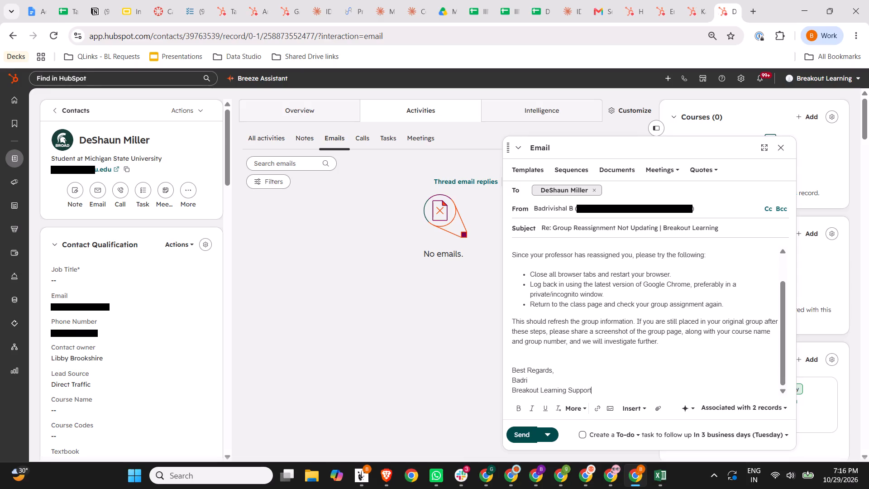
pyautogui.scroll(1, 571, 363)
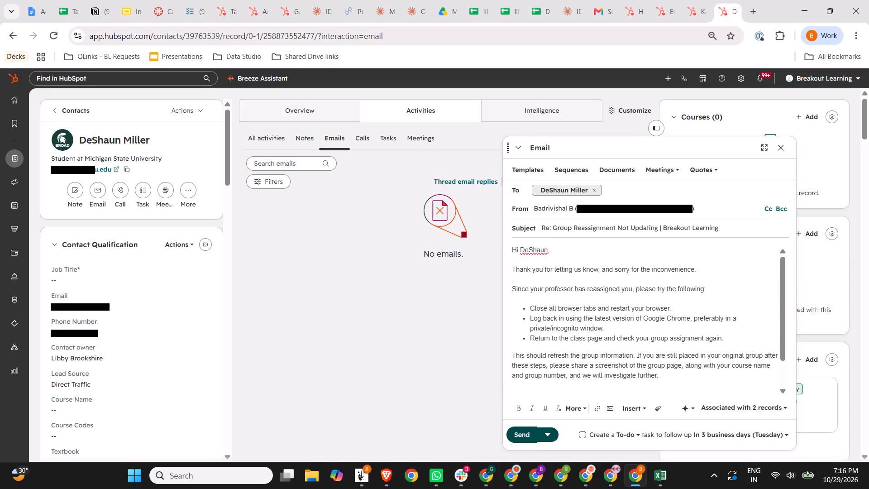
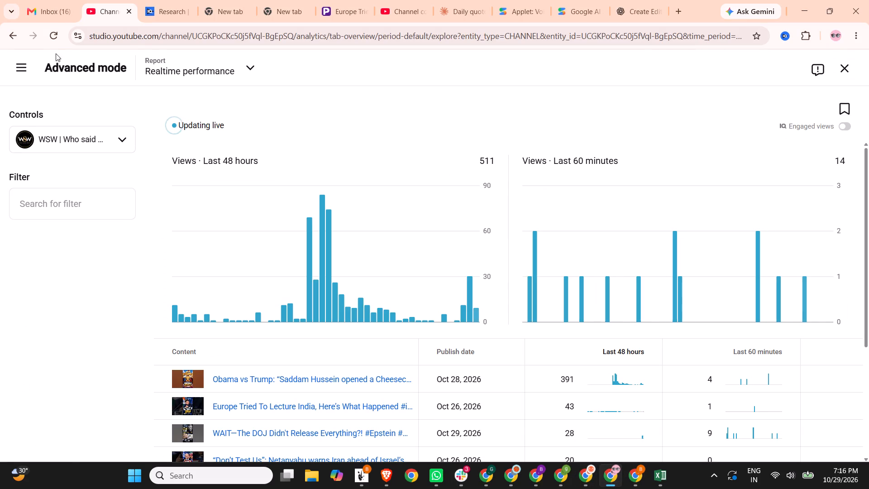
# Refresh the channel's Realtime performance report in YouTube Studio.
pyautogui.click(58, 29)
# Switch to the other Chrome profile's window and reload the India floating post office Short's details page.
pyautogui.click(513, 477)
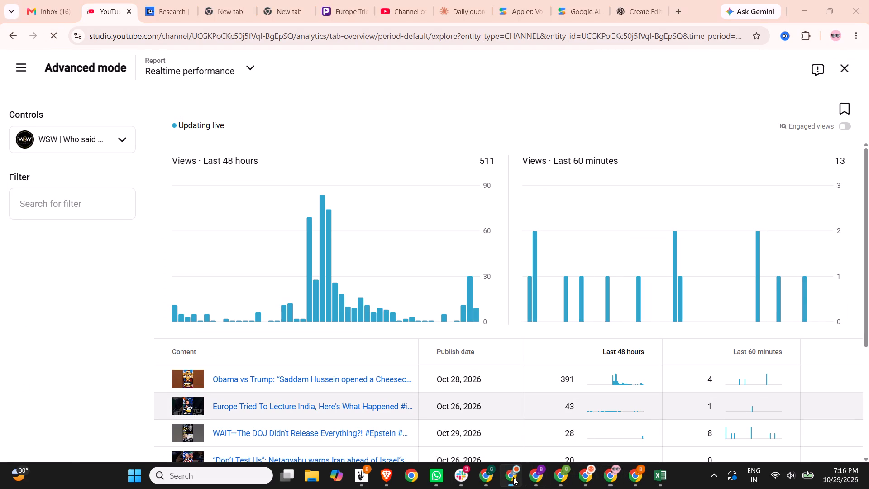
pyautogui.click(59, 34)
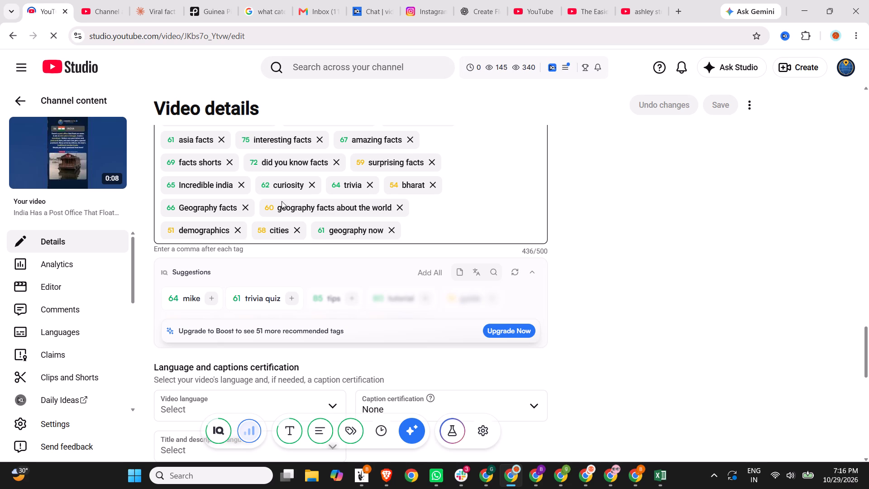